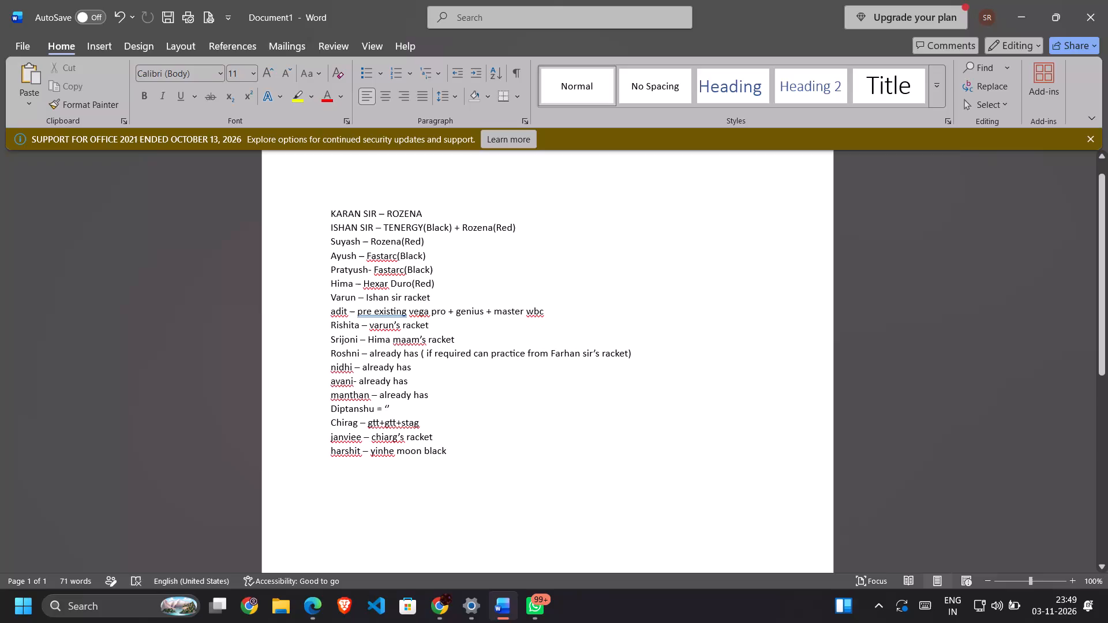
# Switch to the Ping Pong Star store page in Chrome and search its products for "Yinhe moon" instead of DHS 301X.
pyautogui.click(441, 615)
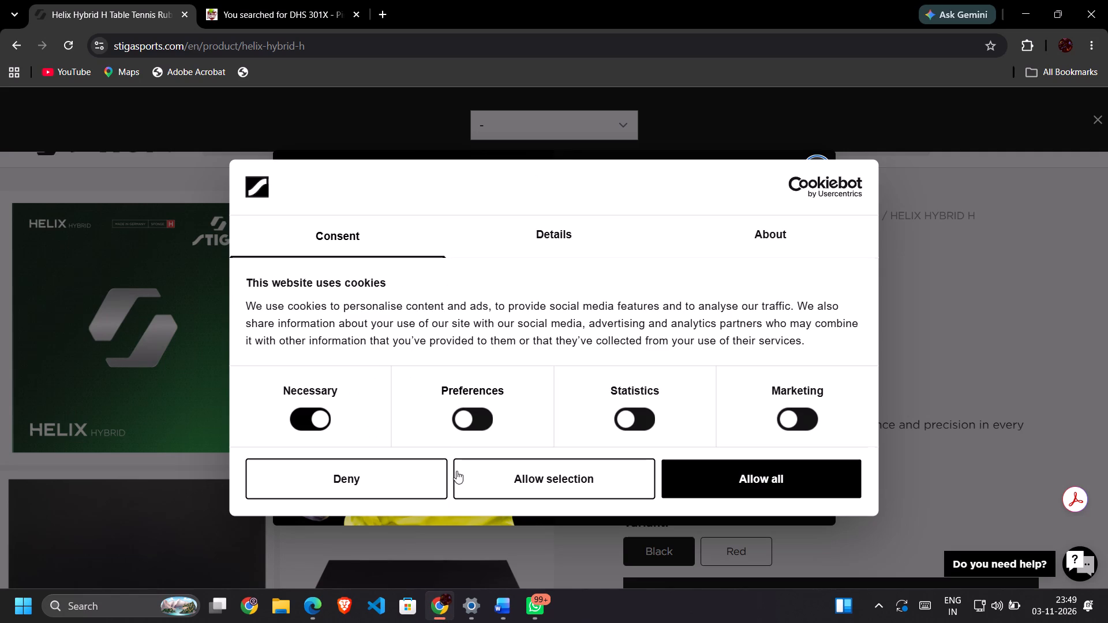
pyautogui.click(244, 0)
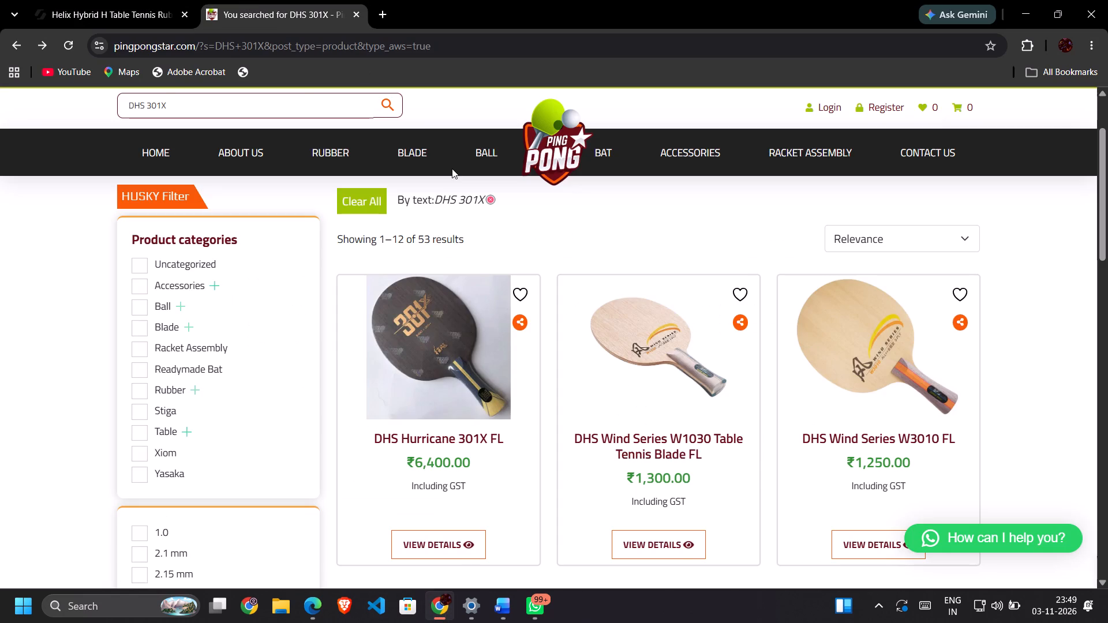
pyautogui.click(295, 93)
pyautogui.press('BackSpace')
pyautogui.press('BackSpace')
pyautogui.press('BackSpace')
pyautogui.press('BackSpace')
pyautogui.press('BackSpace')
pyautogui.press('BackSpace')
pyautogui.press('BackSpace')
pyautogui.press('BackSpace')
pyautogui.press('BackSpace')
pyautogui.press('BackSpace')
pyautogui.press('BackSpace')
pyautogui.press('BackSpace')
pyautogui.press('BackSpace')
pyautogui.press('BackSpace')
pyautogui.press('BackSpace')
pyautogui.press('BackSpace')
pyautogui.press('BackSpace')
pyautogui.press('BackSpace')
pyautogui.press('BackSpace')
pyautogui.write('inhe moon')
pyautogui.press('Return')
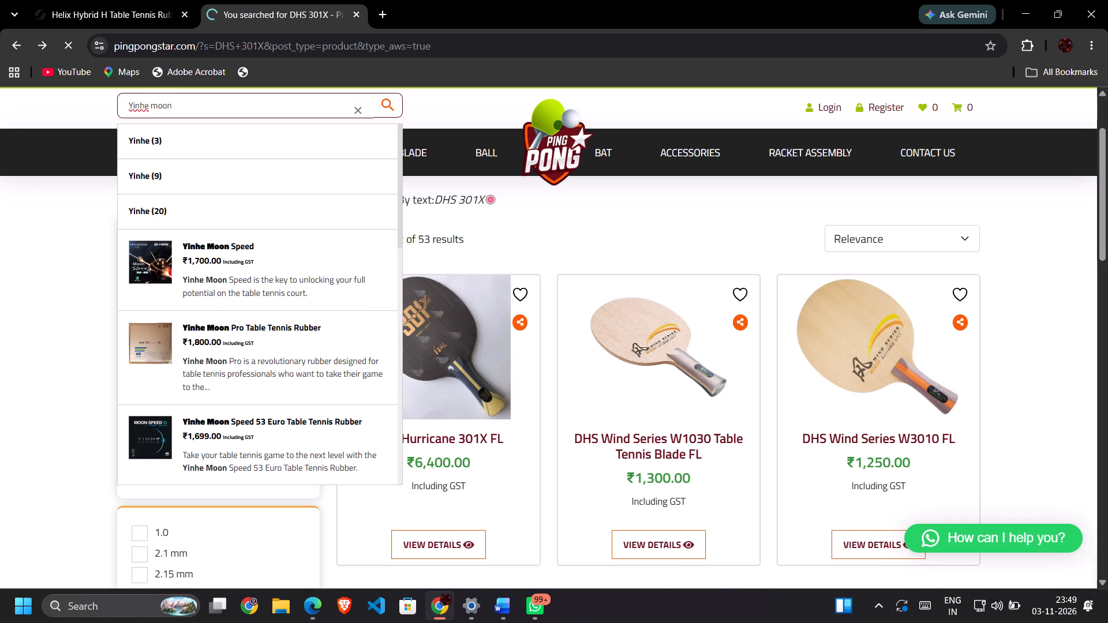
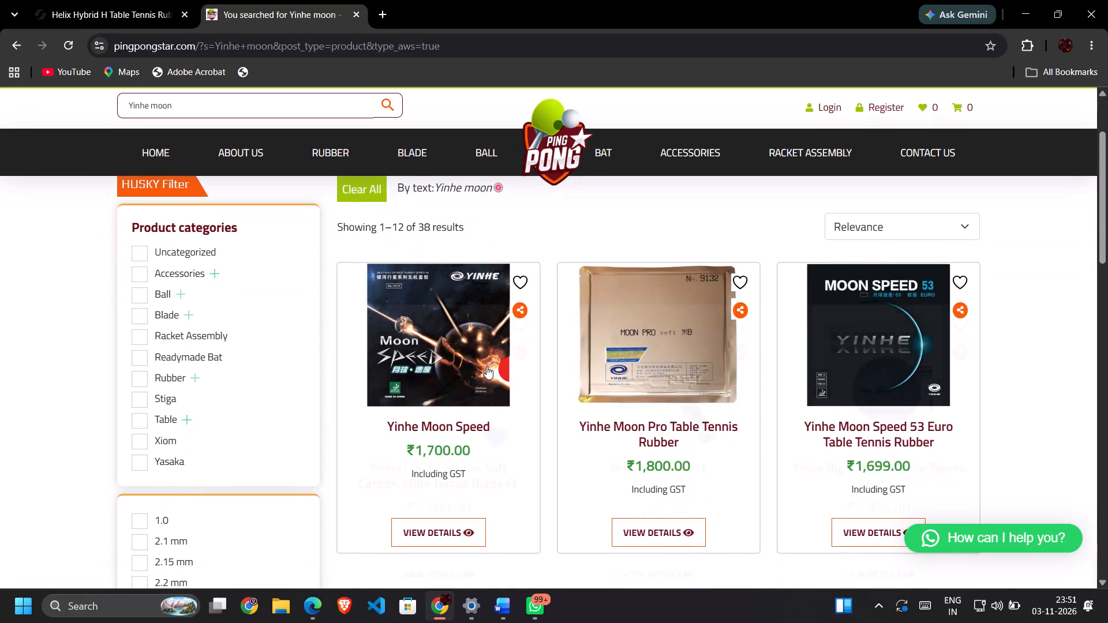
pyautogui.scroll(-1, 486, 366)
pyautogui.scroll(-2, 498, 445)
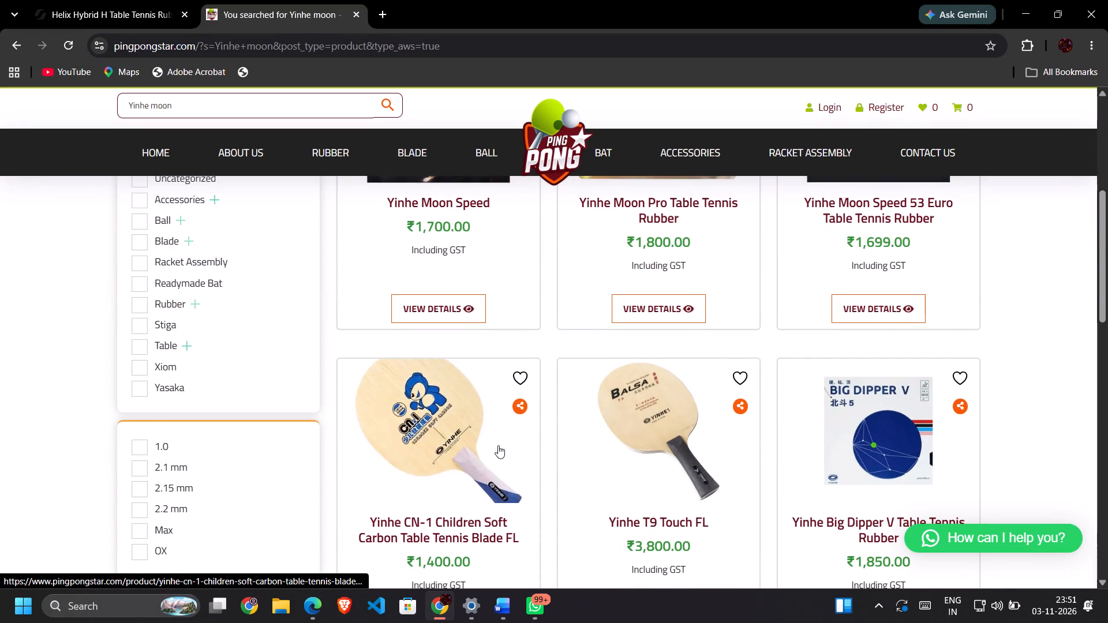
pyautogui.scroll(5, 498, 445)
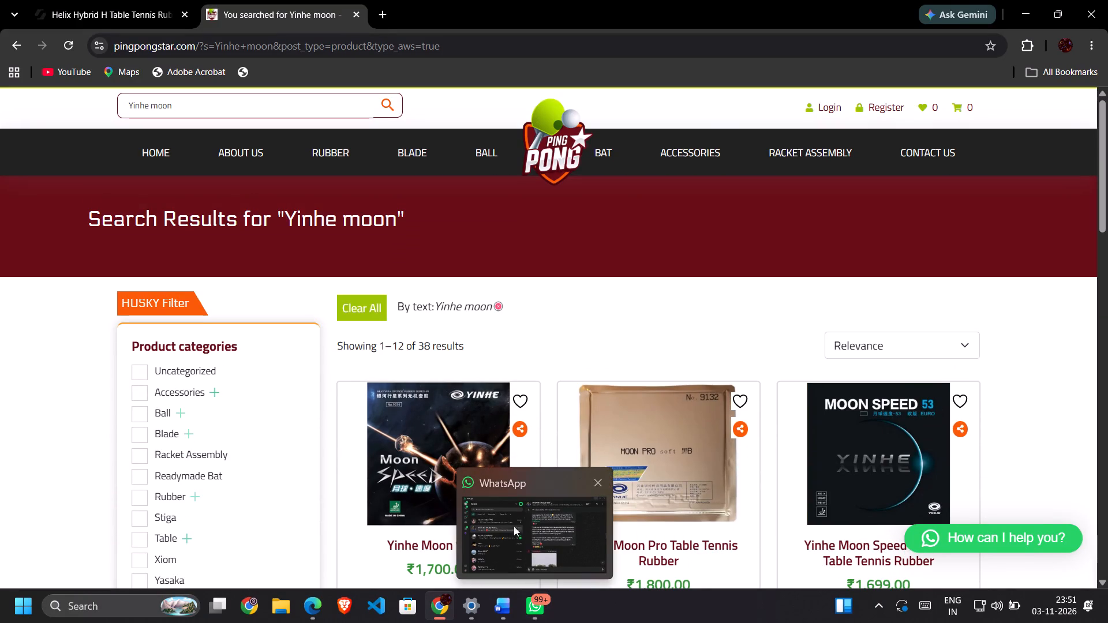
# Switch to the Word player list and add the line "Siddhant – hurricane Pratyush" below the harshit entry.
pyautogui.click(497, 613)
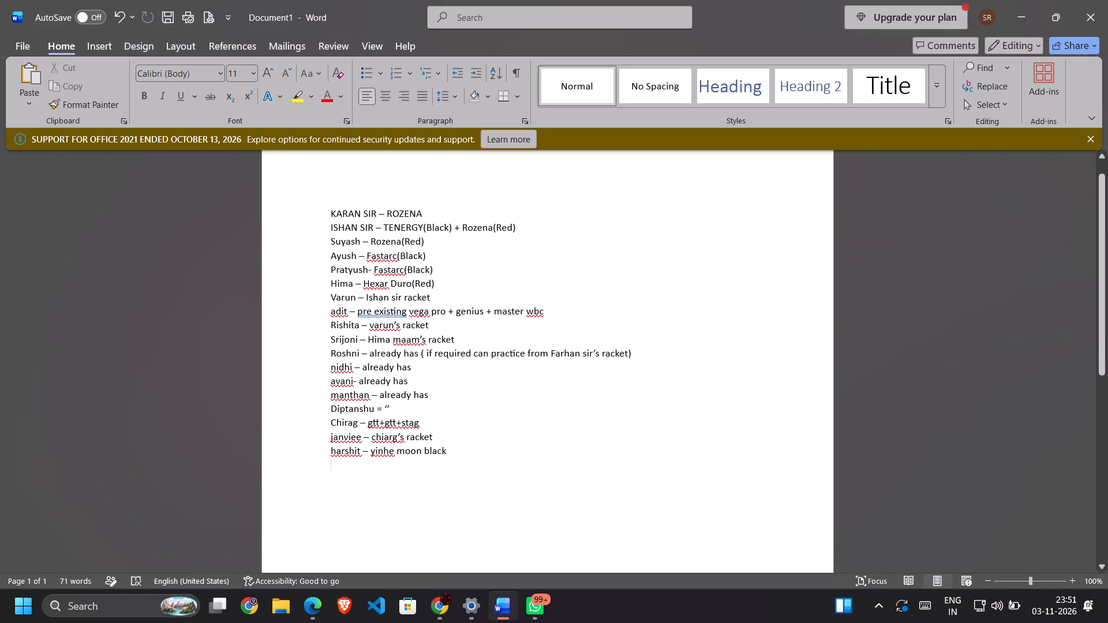
pyautogui.click(463, 448)
pyautogui.press('Return')
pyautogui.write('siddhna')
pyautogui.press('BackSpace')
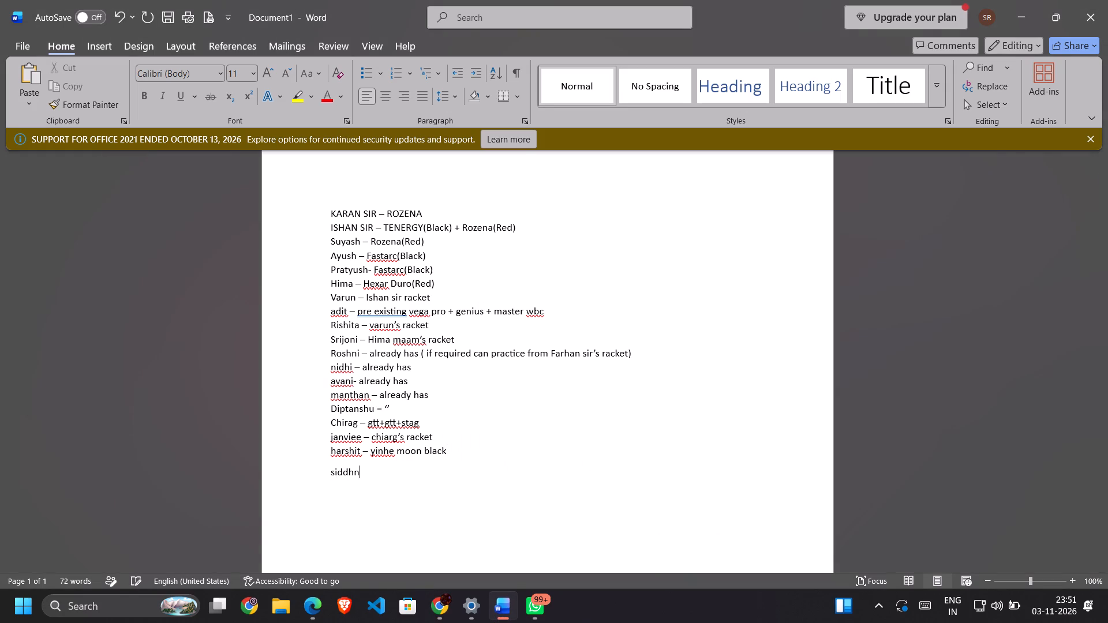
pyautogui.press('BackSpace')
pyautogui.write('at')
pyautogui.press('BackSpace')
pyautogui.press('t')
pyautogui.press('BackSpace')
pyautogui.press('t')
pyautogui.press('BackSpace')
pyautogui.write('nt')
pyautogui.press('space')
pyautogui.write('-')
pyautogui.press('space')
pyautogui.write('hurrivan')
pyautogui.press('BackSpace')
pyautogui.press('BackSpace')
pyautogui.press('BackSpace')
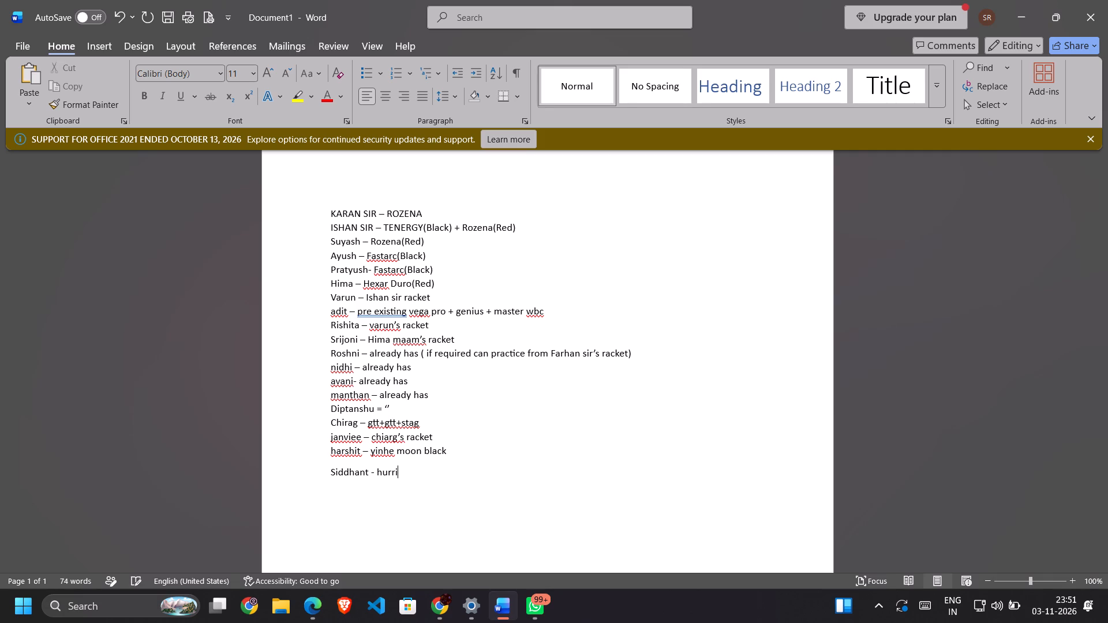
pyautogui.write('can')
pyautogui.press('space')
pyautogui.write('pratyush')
# Add the line "Spare – kriti maam racket" below the Siddhant entry, leaving an empty line between them.
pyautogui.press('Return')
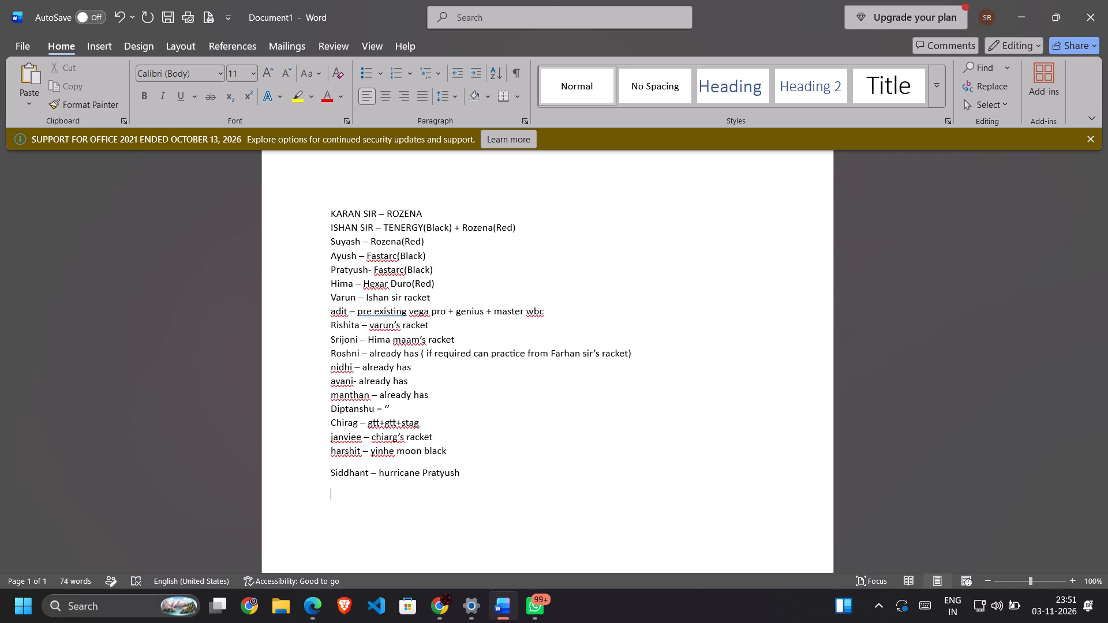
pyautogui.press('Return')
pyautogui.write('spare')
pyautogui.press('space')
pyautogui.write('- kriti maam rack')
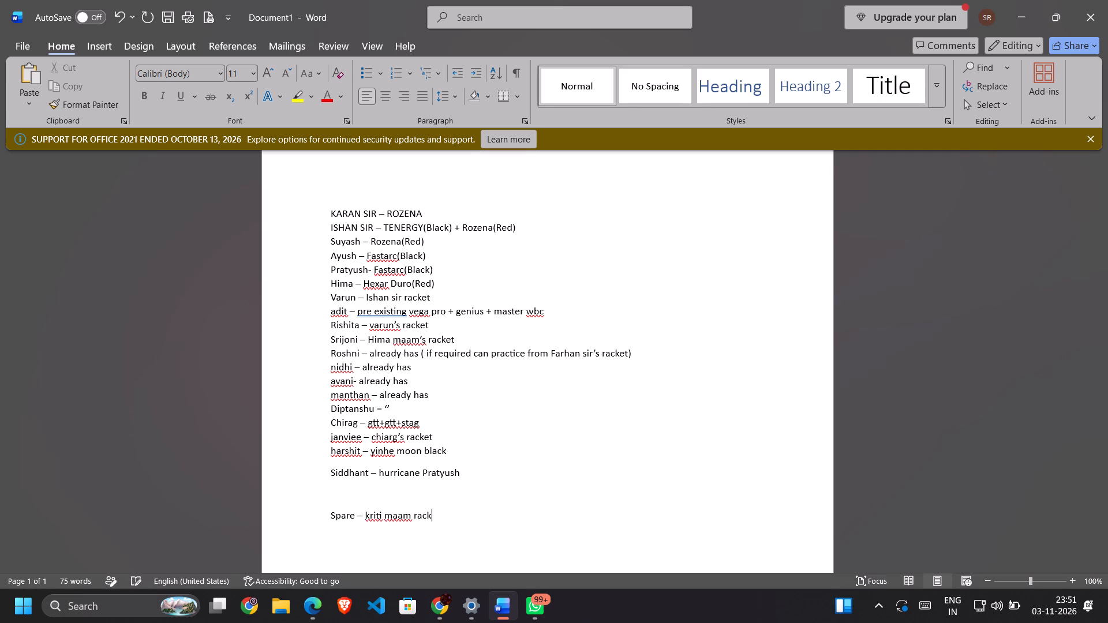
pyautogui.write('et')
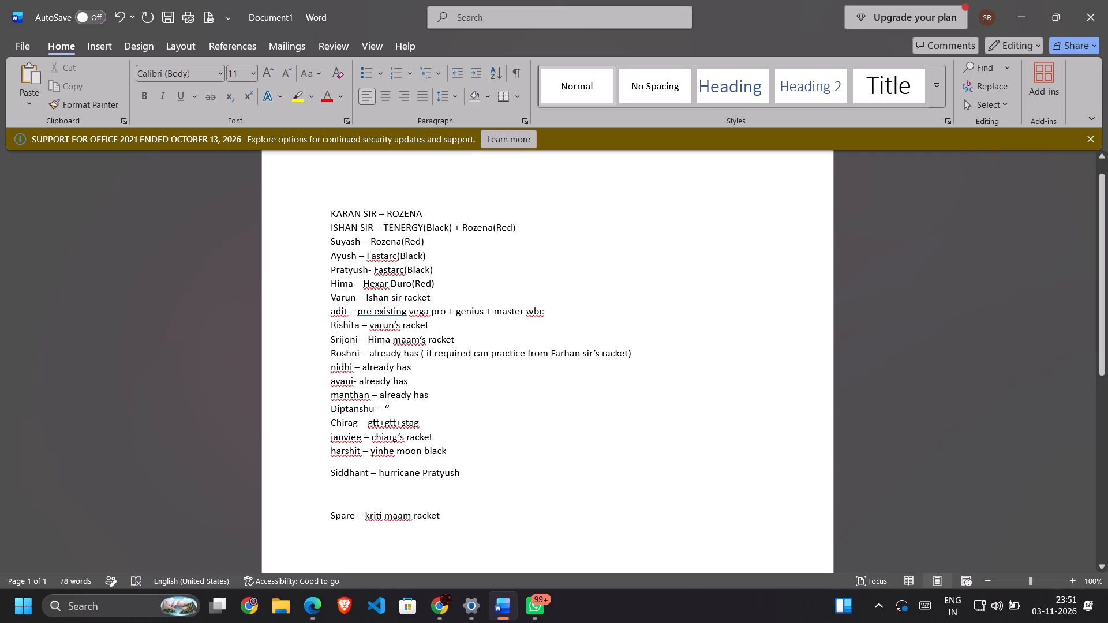
# Extend the bracketed note in the Roshni entry with "/ kriti maam racket" after "Farhan sir's racket".
pyautogui.click(627, 353)
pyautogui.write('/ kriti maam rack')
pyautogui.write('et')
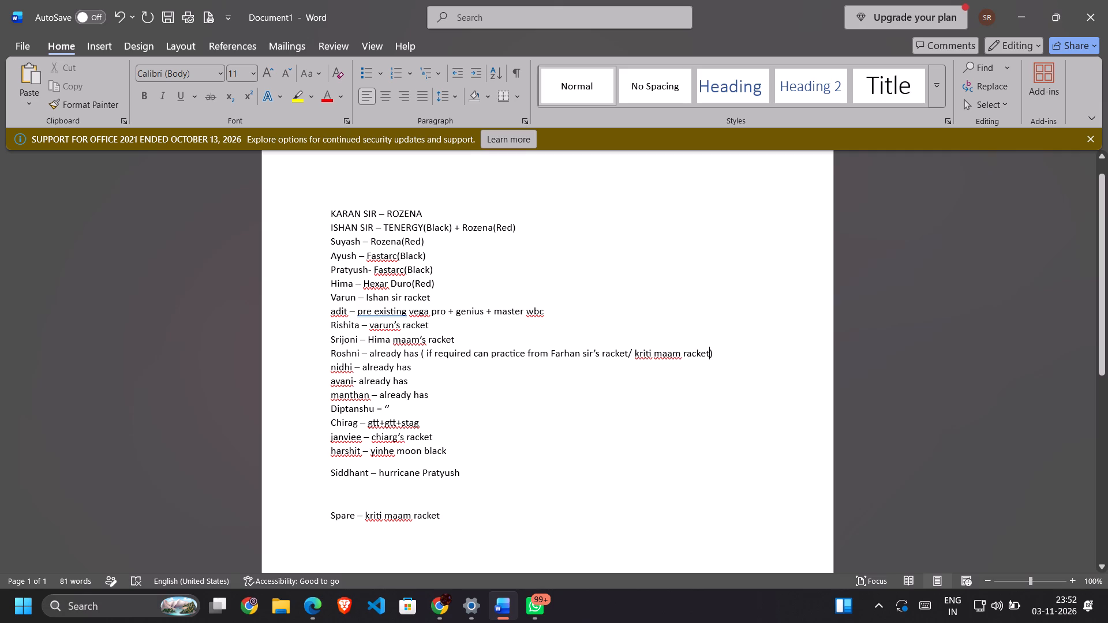
# Start a rubber quantity list a few lines below the Spare entry with "ROZENA – 3 PCS RED".
pyautogui.click(469, 533)
pyautogui.press('Return')
pyautogui.press('Return')
pyautogui.press('Return')
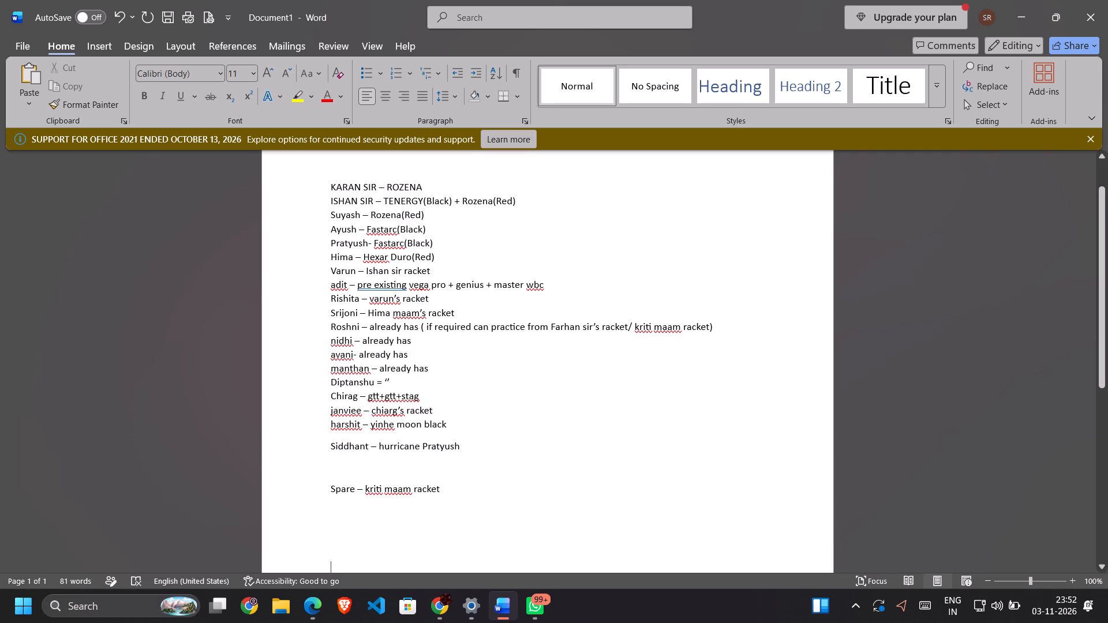
pyautogui.press('r')
pyautogui.write('OZENA -')
pyautogui.press('space')
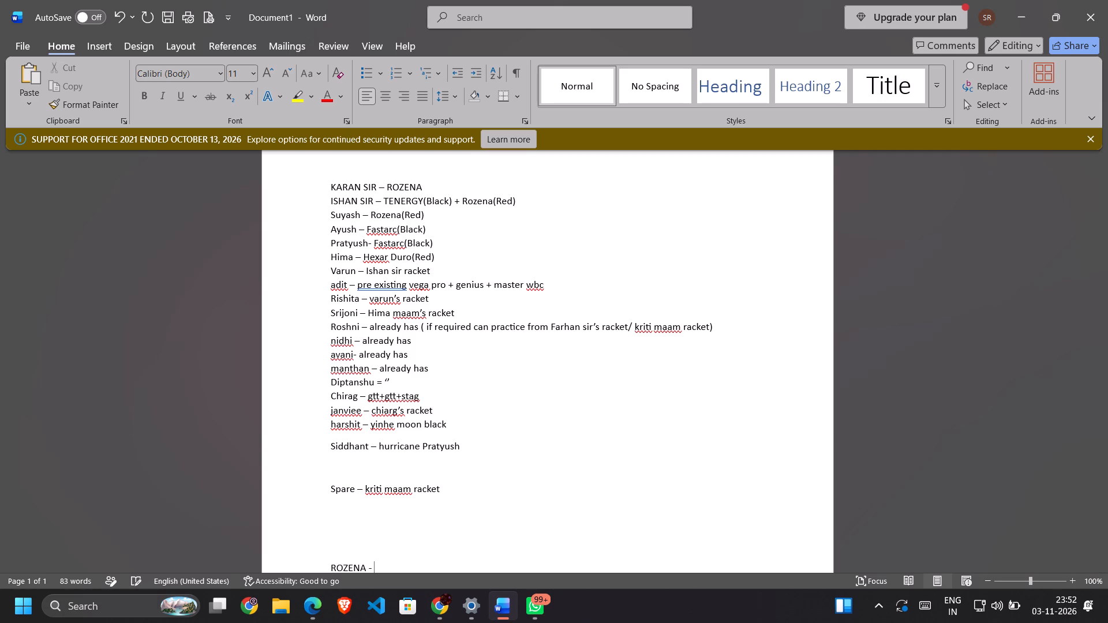
pyautogui.write('3 PCS RED')
pyautogui.hotkey('shift', 'Return')
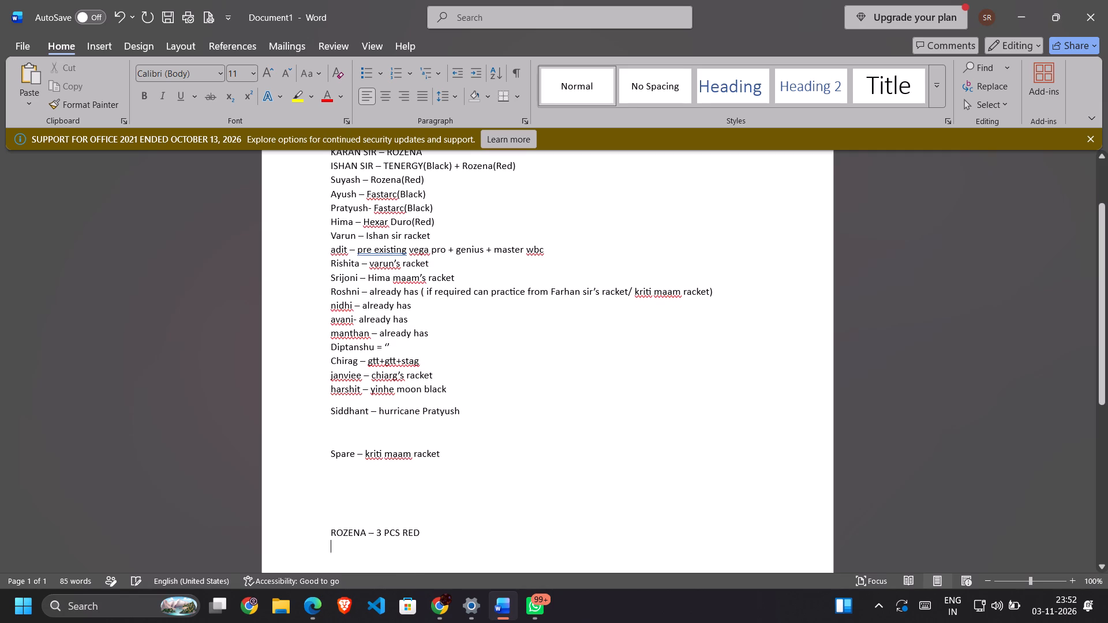
# Add "FASTARC – 2 PCS BLACK" as the line below ROZENA in the quantity list.
pyautogui.write('FASTARC -')
pyautogui.press('space')
pyautogui.write('2 PCS')
pyautogui.press('space')
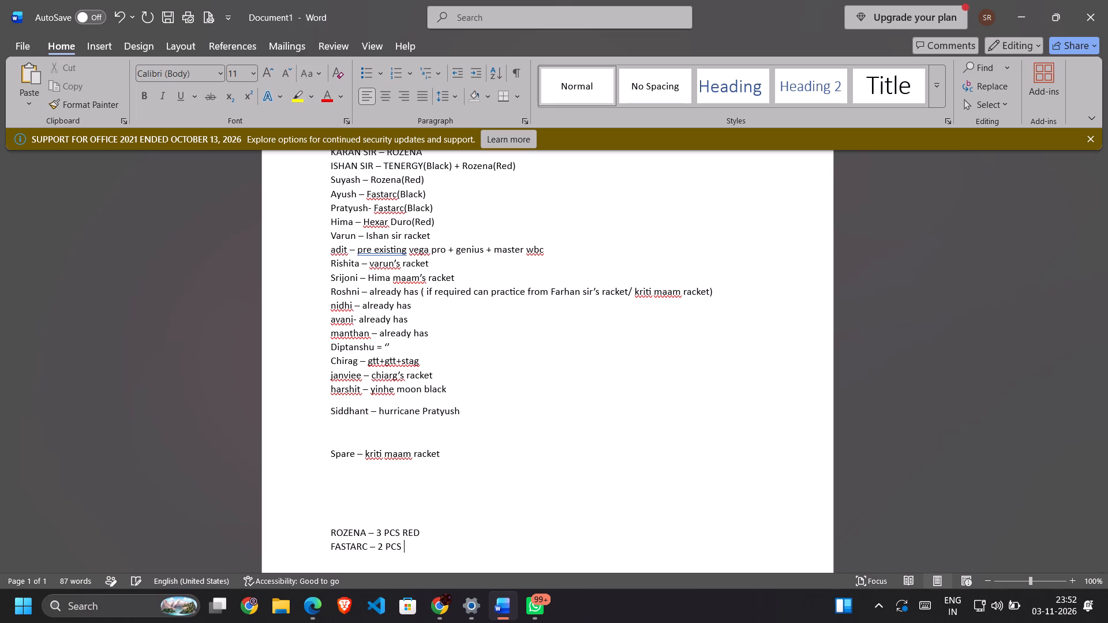
pyautogui.write('BLACK')
pyautogui.hotkey('shift', 'Return')
# Add "TENERGY – 1 PC – BLACK" as the line below FASTARC in the quantity list.
pyautogui.write('TENERGY')
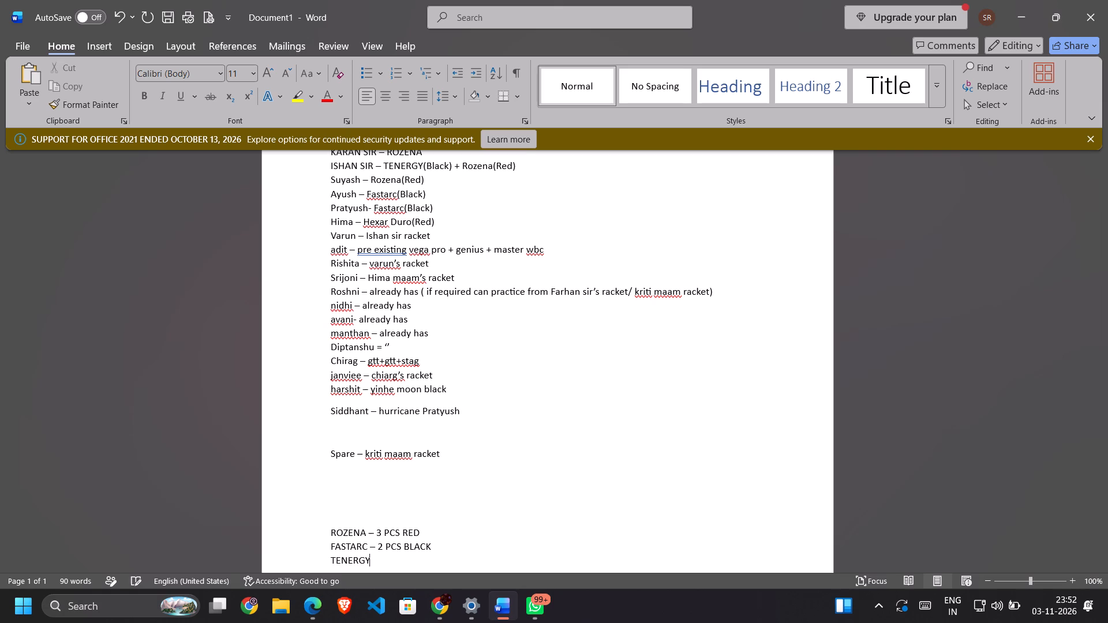
pyautogui.press('space')
pyautogui.write('- 1 PC -')
pyautogui.press('space')
pyautogui.write('BLAC')
pyautogui.press('k')
pyautogui.hotkey('shift', 'Return')
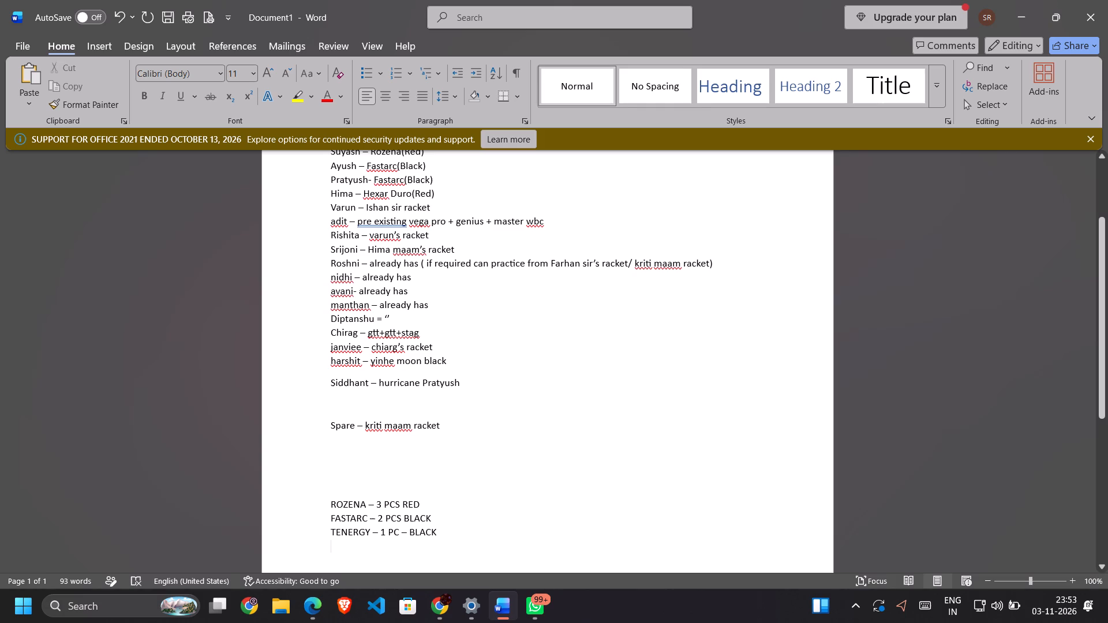
# Add "HEXAR DURO – 1 PC – RED" as the line below TENERGY in the quantity list.
pyautogui.write('HEXAR DURO - 1 PC - R')
pyautogui.write('ED')
pyautogui.hotkey('shift', 'Return')
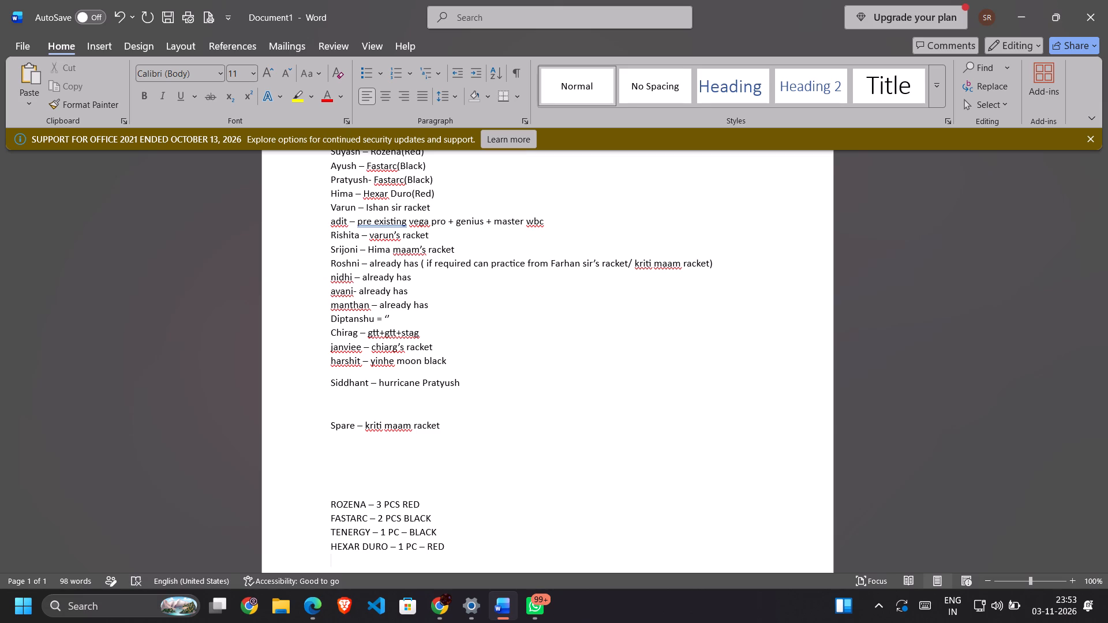
# Change the HEXAR DURO quantity in the rubber list to 2 PC.
pyautogui.scroll(1, 425, 214)
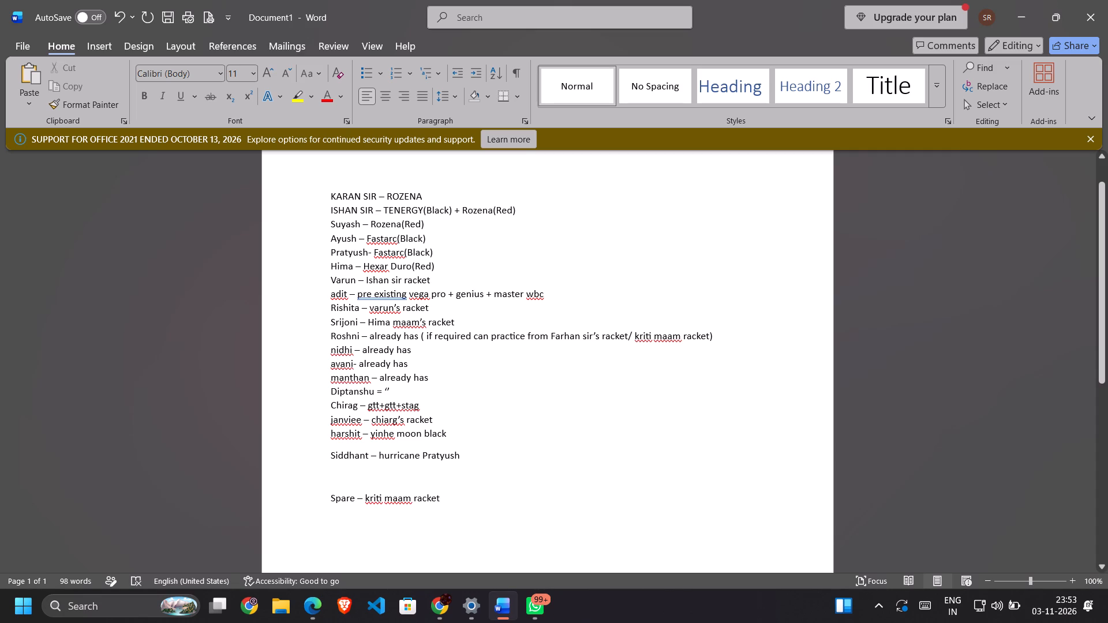
pyautogui.scroll(-1, 455, 262)
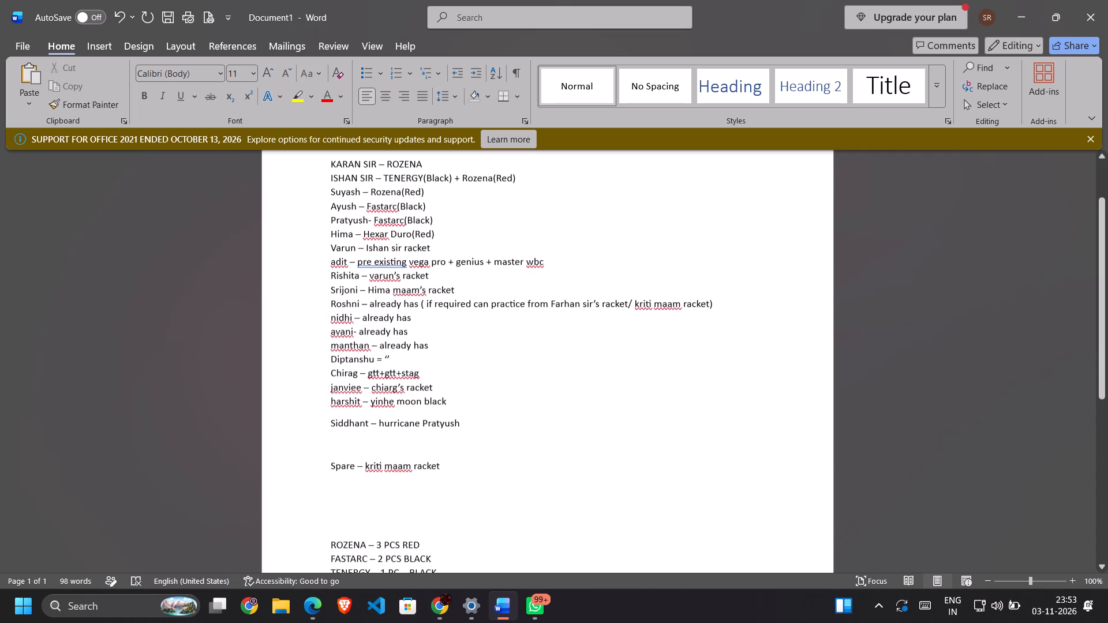
pyautogui.scroll(-2, 455, 262)
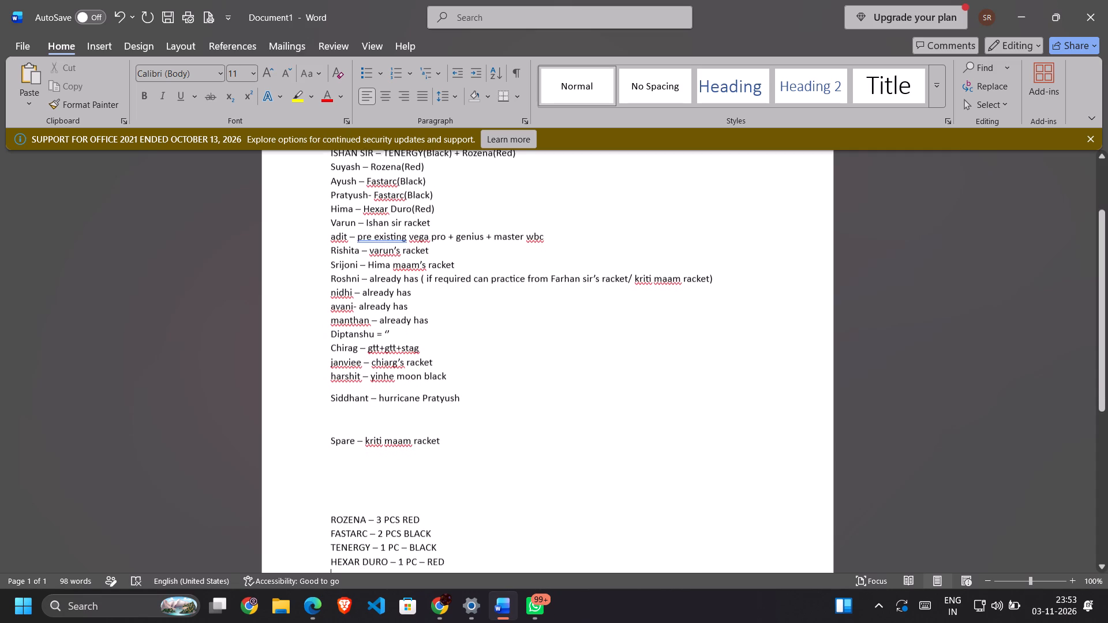
pyautogui.scroll(-3, 455, 262)
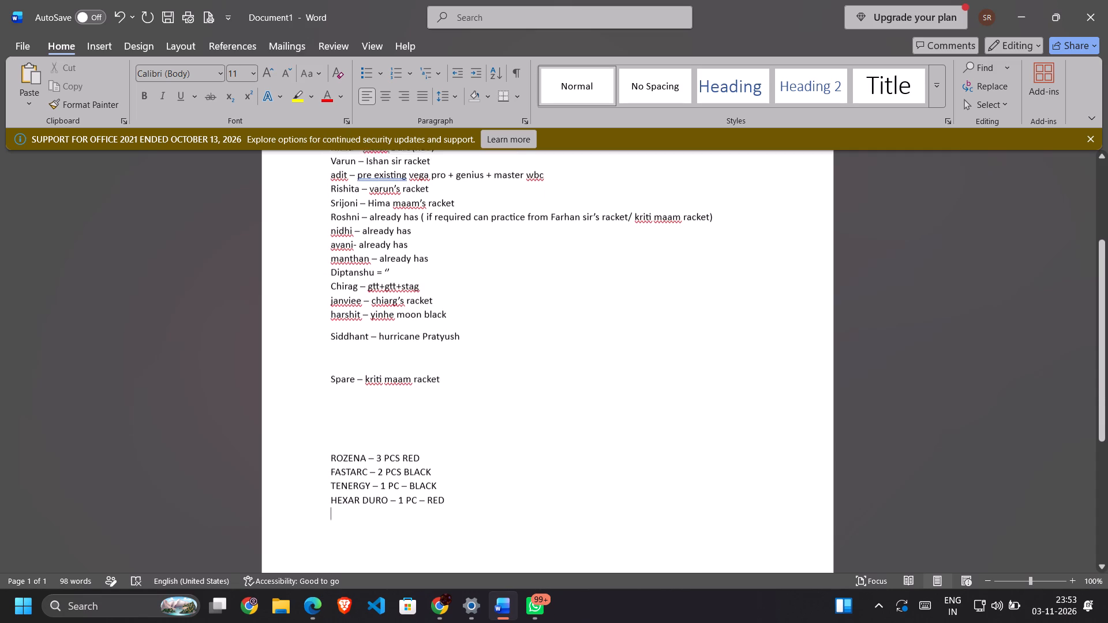
pyautogui.scroll(-2, 455, 262)
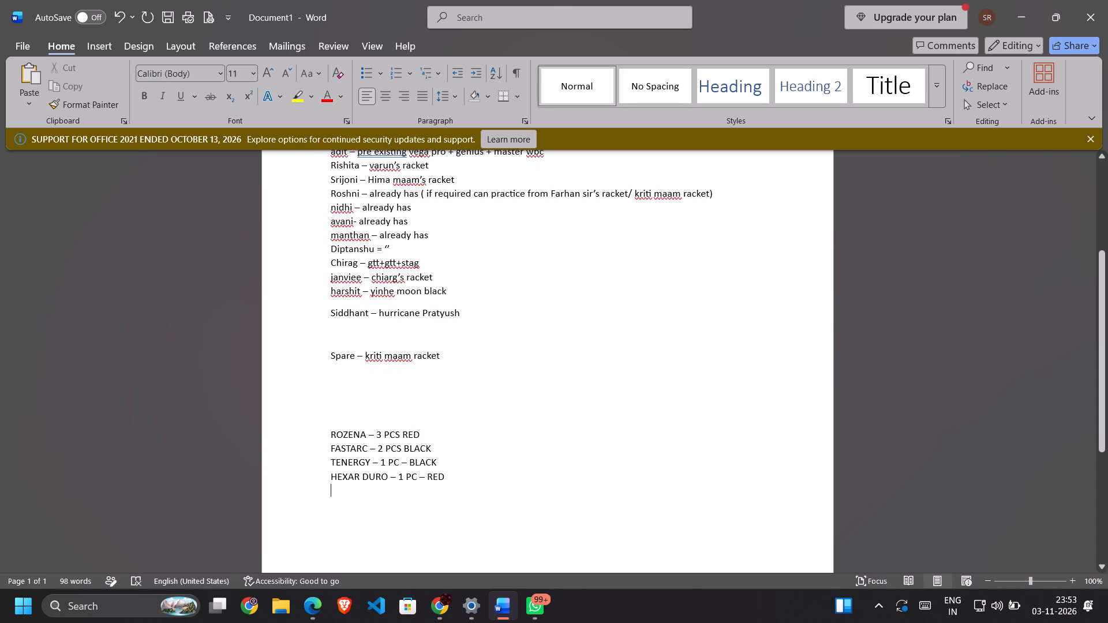
pyautogui.click(405, 478)
pyautogui.press('Left')
pyautogui.press('BackSpace')
pyautogui.press('2')
pyautogui.click(344, 496)
pyautogui.click(396, 244)
pyautogui.press('space')
pyautogui.write('= RED HEAXR')
pyautogui.press('space')
pyautogui.press('BackSpace')
pyautogui.press('BackSpace')
pyautogui.press('BackSpace')
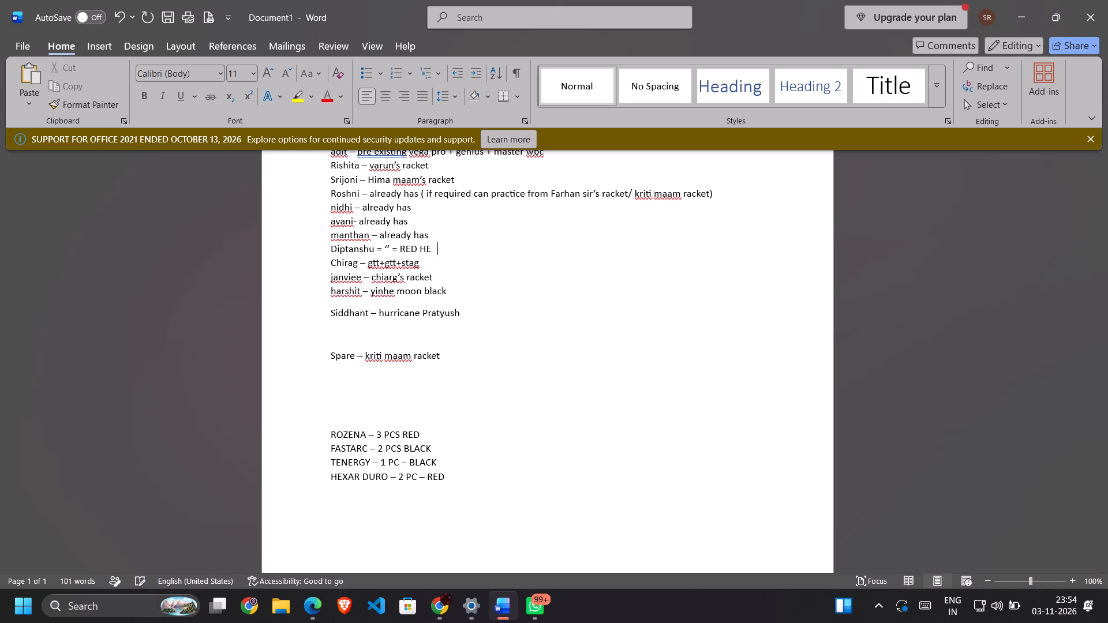
pyautogui.press('BackSpace')
pyautogui.write('XAR DURO')
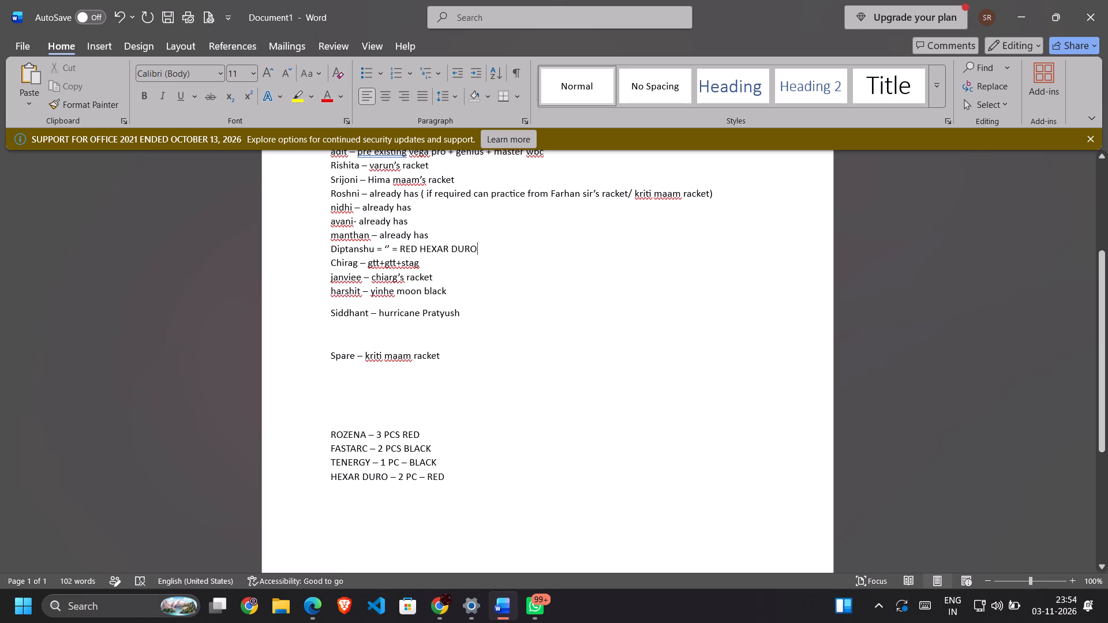
# Start a line reading "YINHE MOON -" below HEXAR DURO in the rubber quantity list.
pyautogui.click(355, 498)
pyautogui.press('y')
pyautogui.write('INHE MOON -')
pyautogui.press('space')
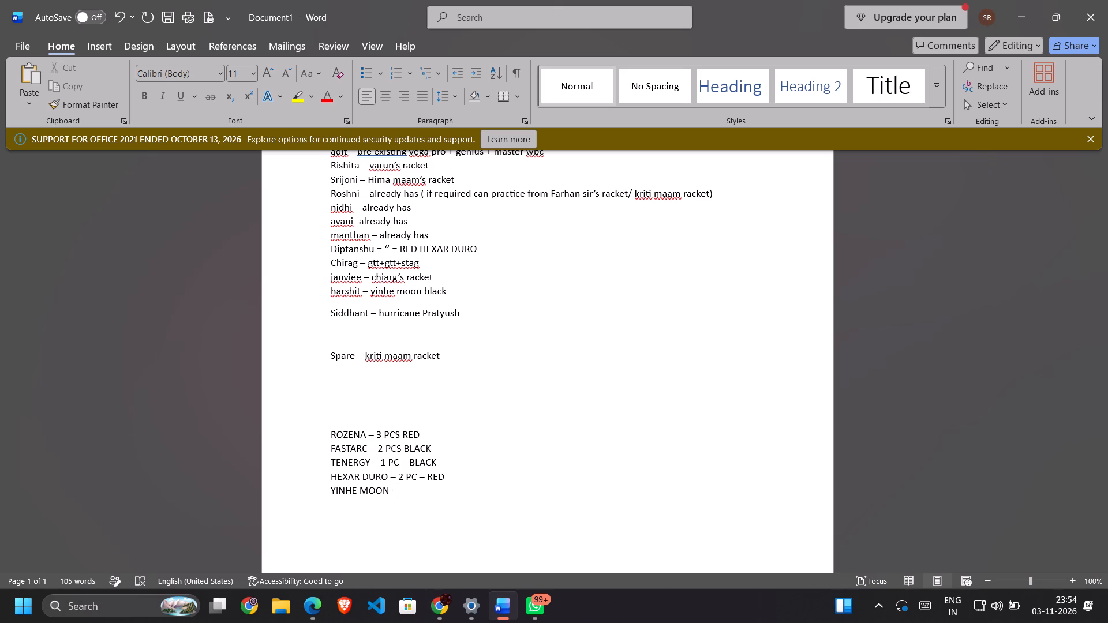
# Change the HEXAR DURO quantity in the rubber list to 1 PC.
pyautogui.click(400, 479)
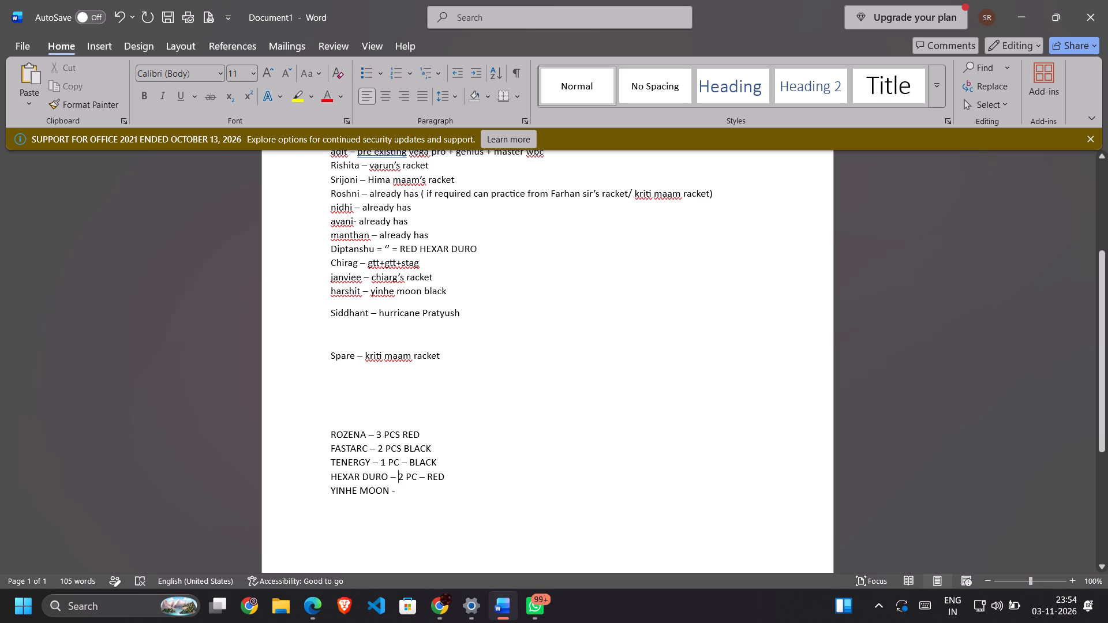
pyautogui.press('Right')
pyautogui.press('BackSpace')
pyautogui.press('1')
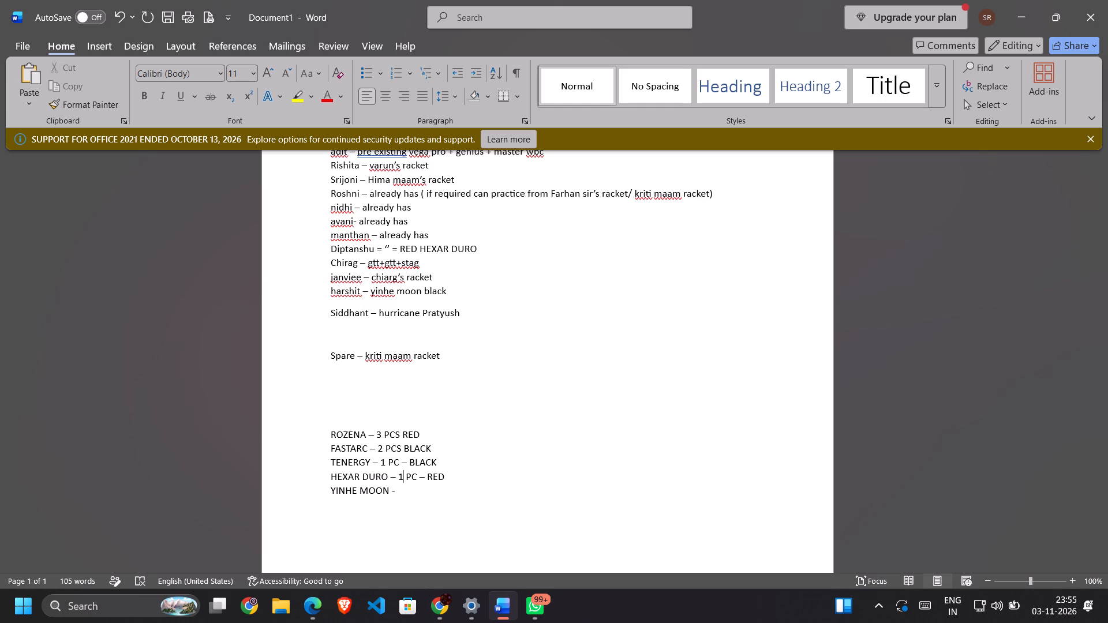
# Complete the YINHE MOON line in the rubber quantity list with "2 PC - BLACK".
pyautogui.click(415, 494)
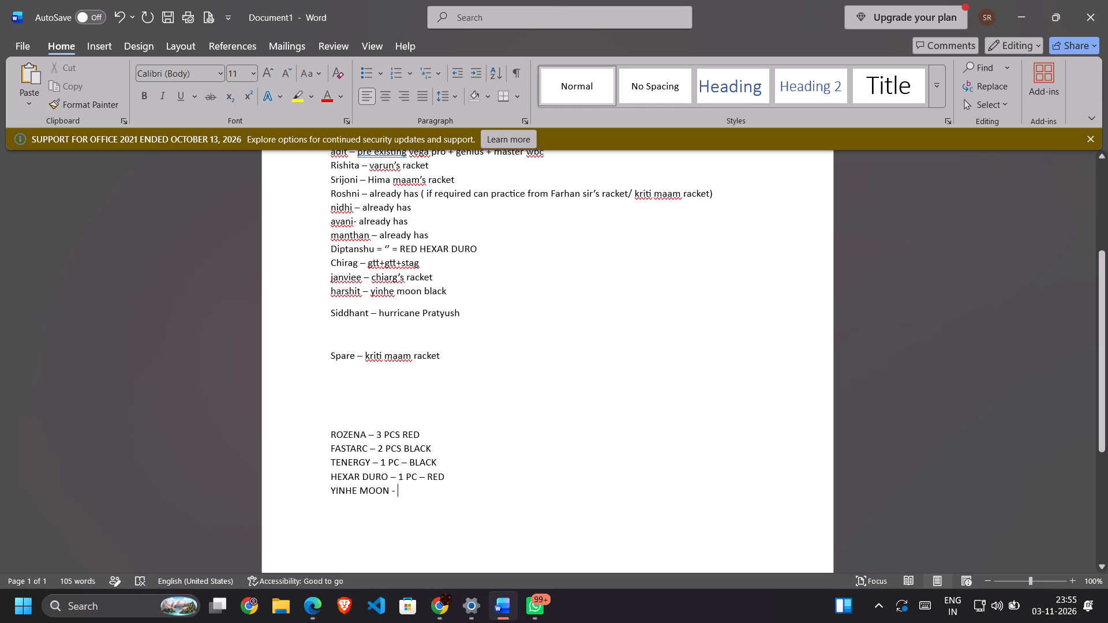
pyautogui.press('1')
pyautogui.write('PC')
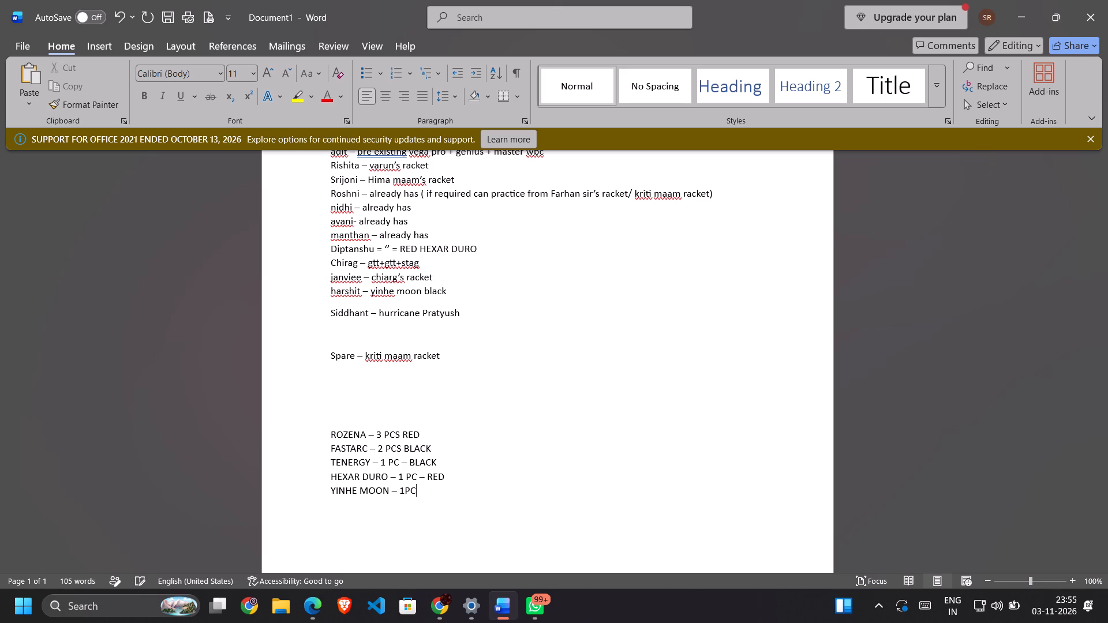
pyautogui.press('BackSpace')
pyautogui.press('BackSpace')
pyautogui.press('BackSpace')
pyautogui.write('2 PC')
pyautogui.press('space')
pyautogui.write('- BLACK')
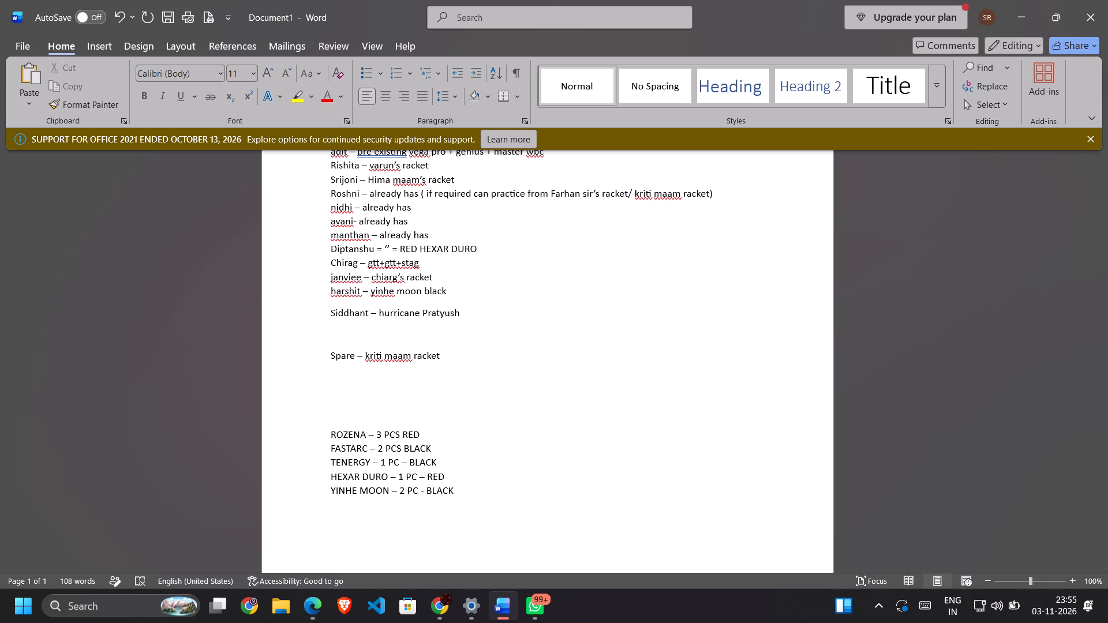
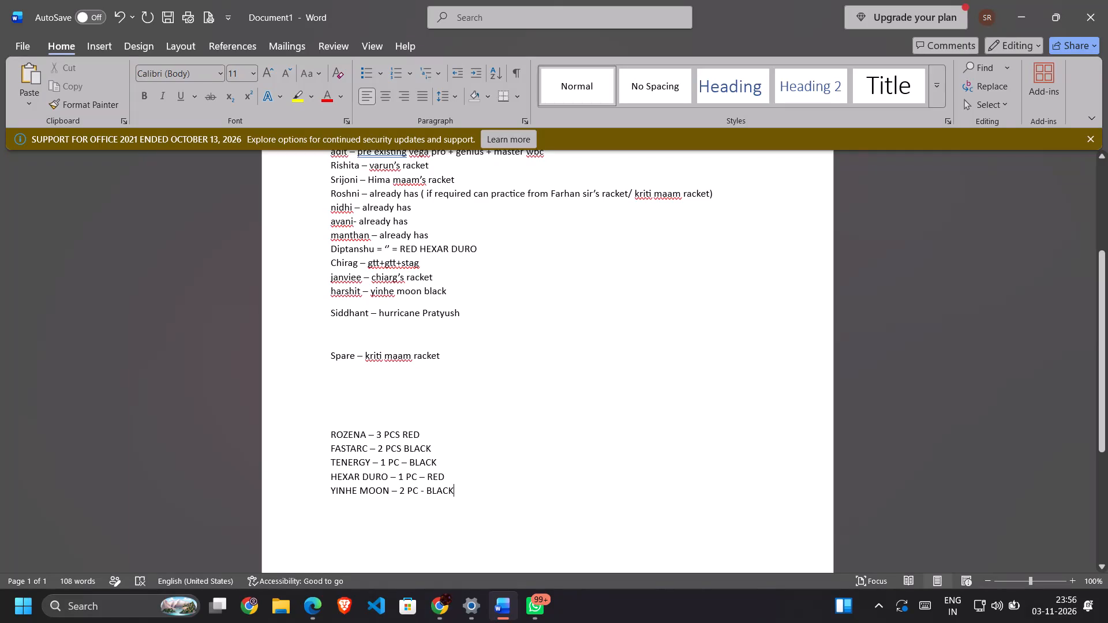
# Insert a hyphen between the quantity and the colour on the ROZENA and FASTARC lines of the rubber list.
pyautogui.click(400, 433)
pyautogui.press('-')
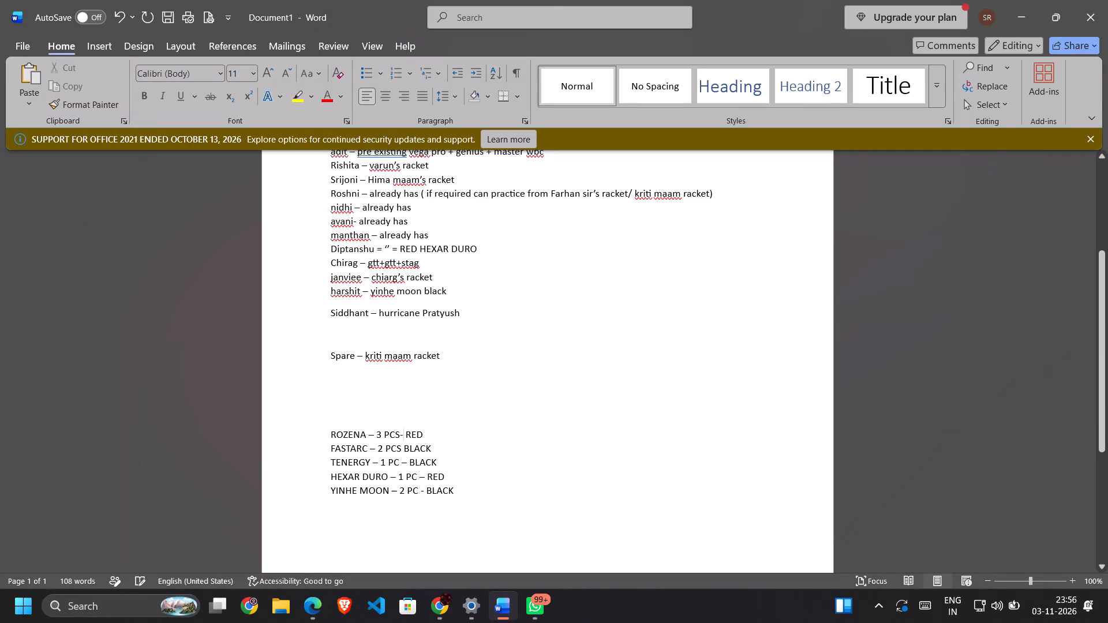
pyautogui.click(404, 450)
pyautogui.press('-')
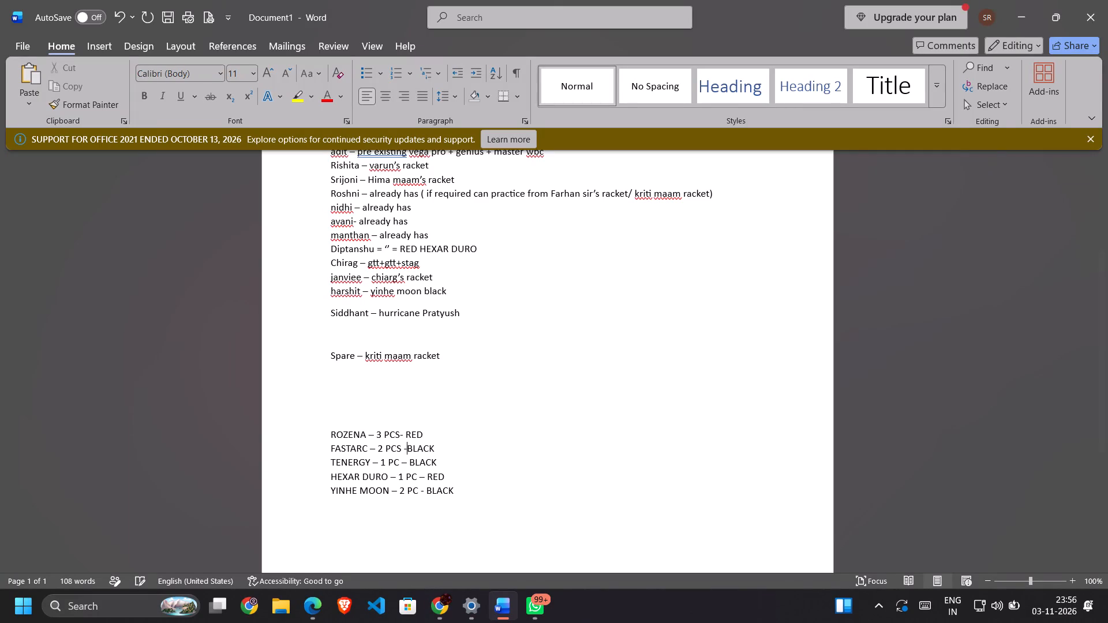
# Switch to Chrome and search the Ping Pong Star store for "ROZENA".
pyautogui.click(447, 608)
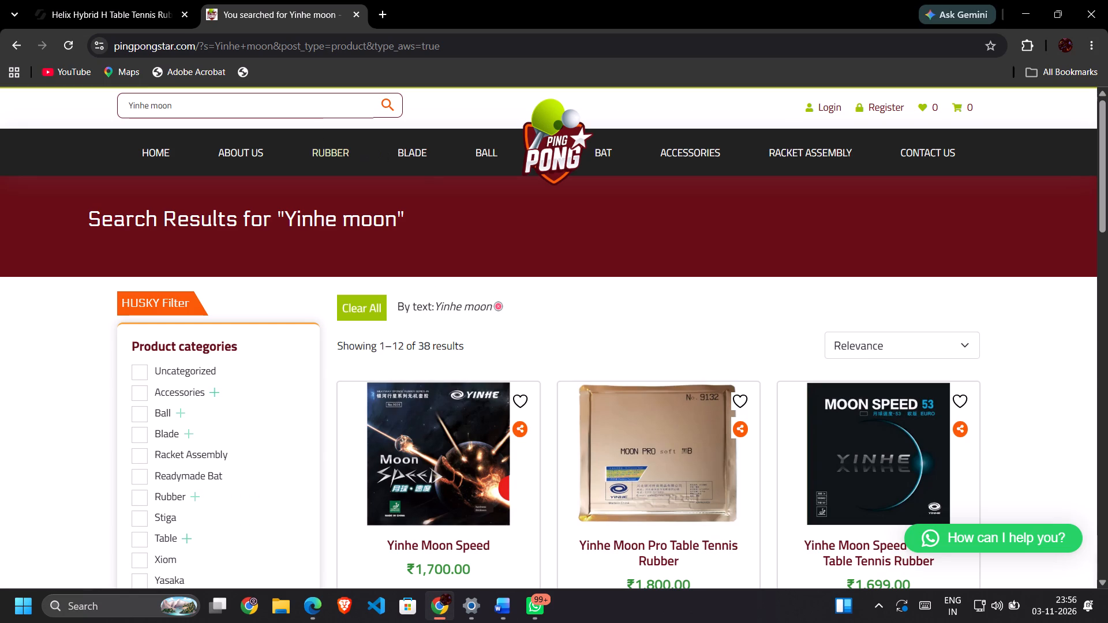
pyautogui.hotkey('alt', 'Tab')
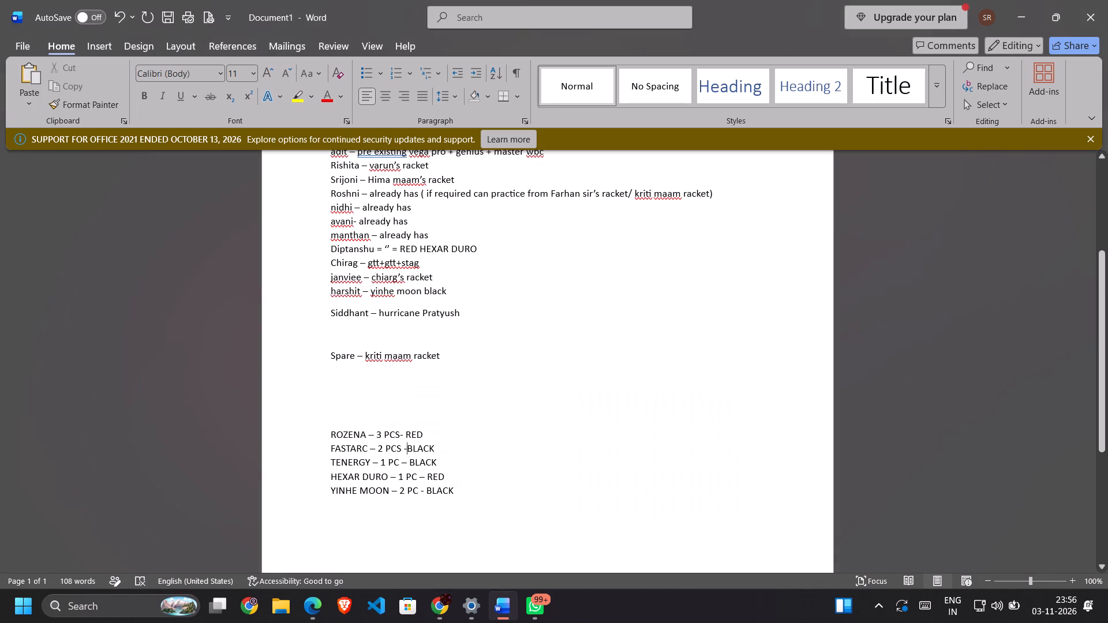
pyautogui.hotkey('alt', 'Tab')
pyautogui.click(245, 104)
pyautogui.hotkey('ctrl', 'a')
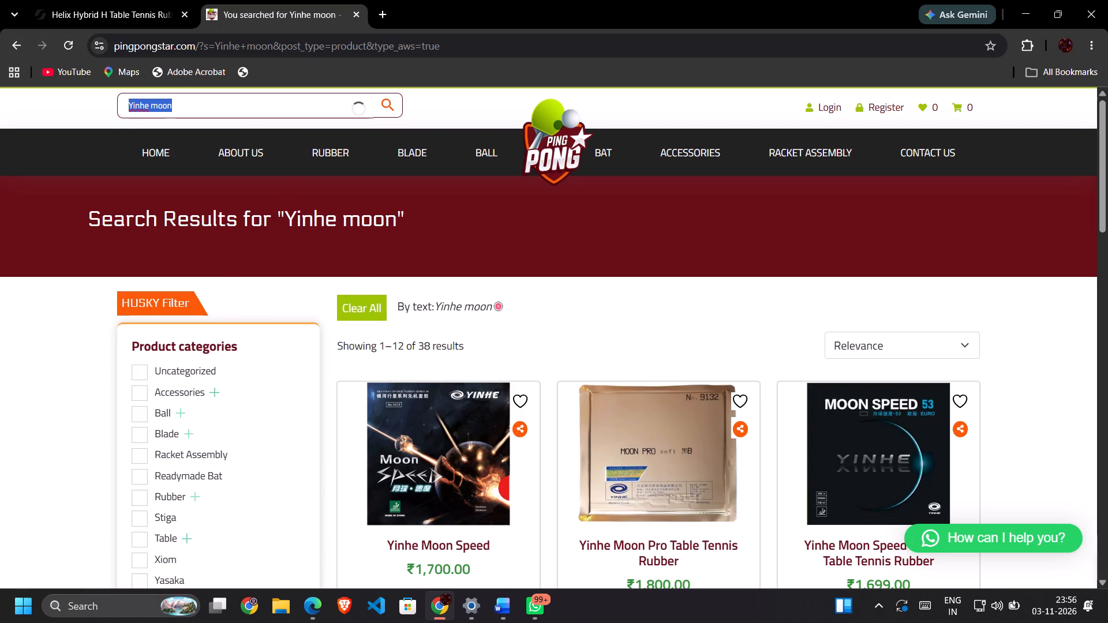
pyautogui.press('BackSpace')
pyautogui.write('RO')
pyautogui.write('ZENA')
pyautogui.press('Return')
# Back in Word, append "(1700 X 2)" to the end of the YINHE MOON line in the rubber list.
pyautogui.hotkey('alt', 'Tab')
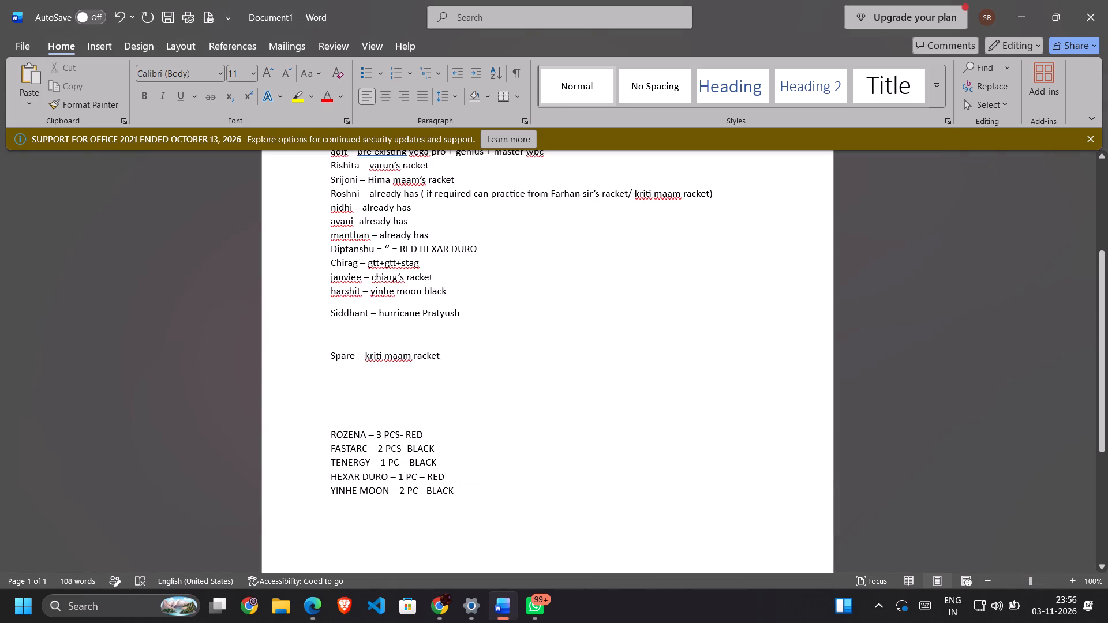
pyautogui.click(469, 496)
pyautogui.press('space')
pyautogui.write('(1700')
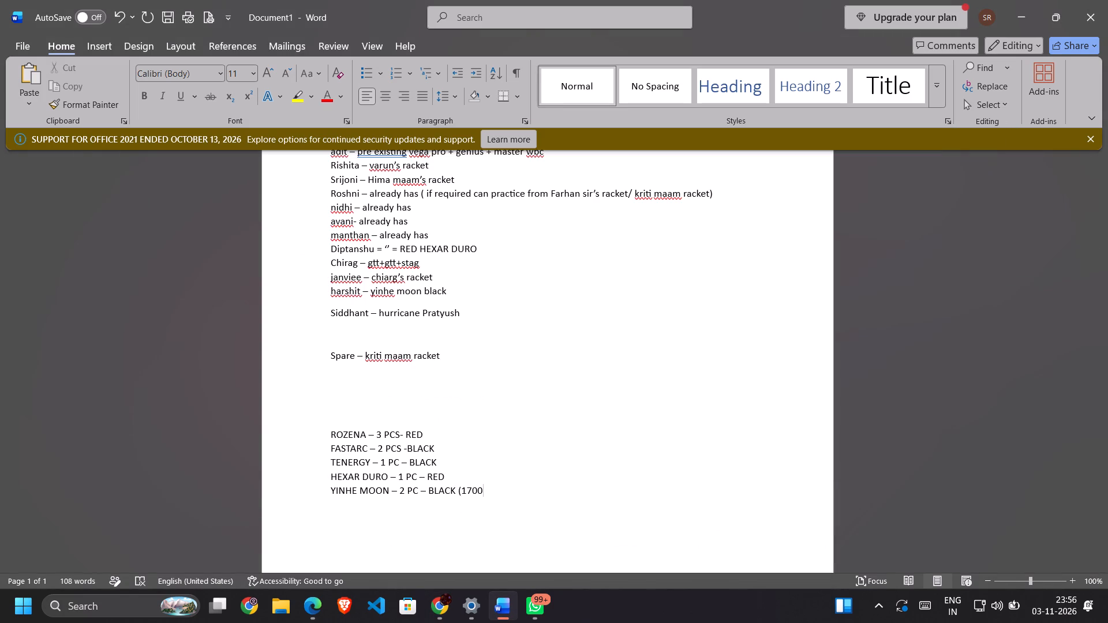
pyautogui.press('space')
pyautogui.write('X 2')
pyautogui.hotkey('shift', ')')
# Check the Butterfly Rozena price in Chrome, and append "(3850 X 3)" to the ROZENA line in Word.
pyautogui.hotkey('alt', 'Tab')
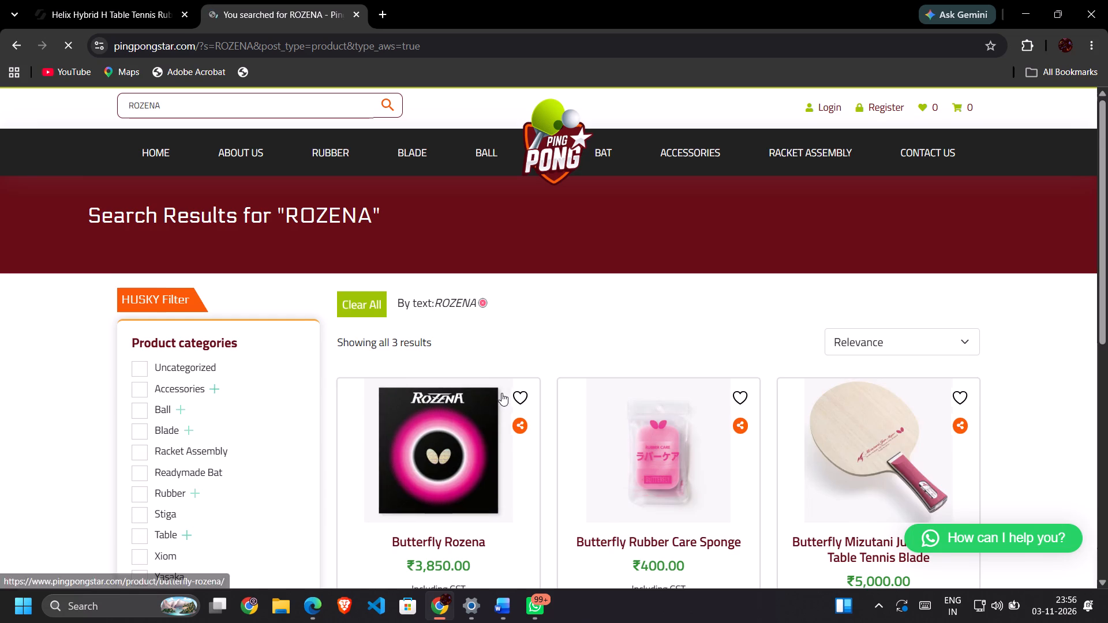
pyautogui.scroll(-1, 501, 393)
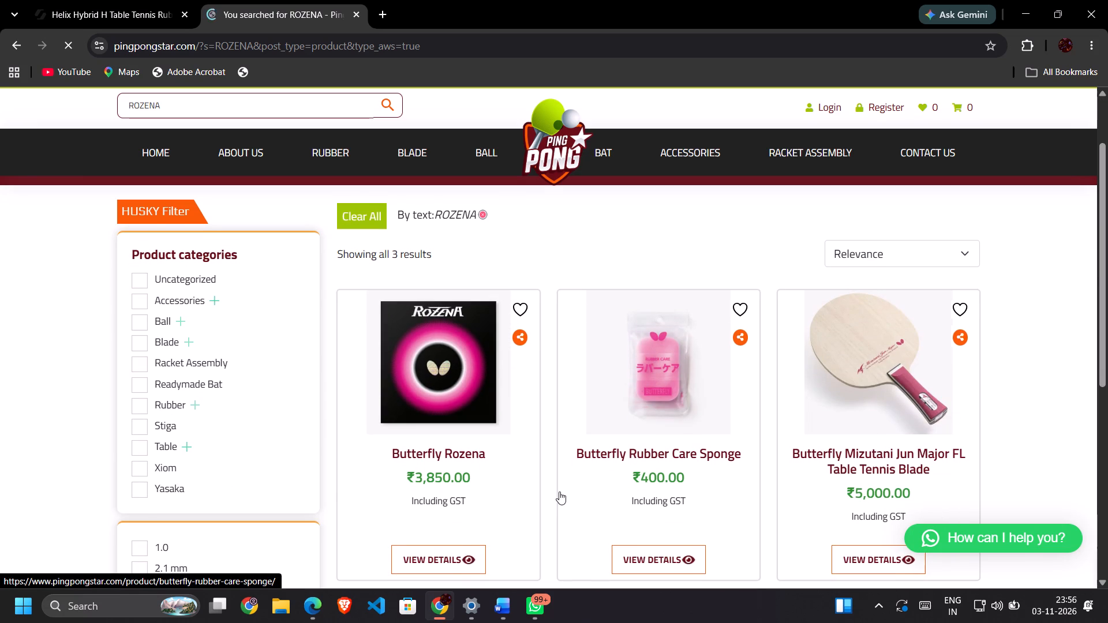
pyautogui.hotkey('alt', 'Tab')
pyautogui.click(441, 436)
pyautogui.press('space')
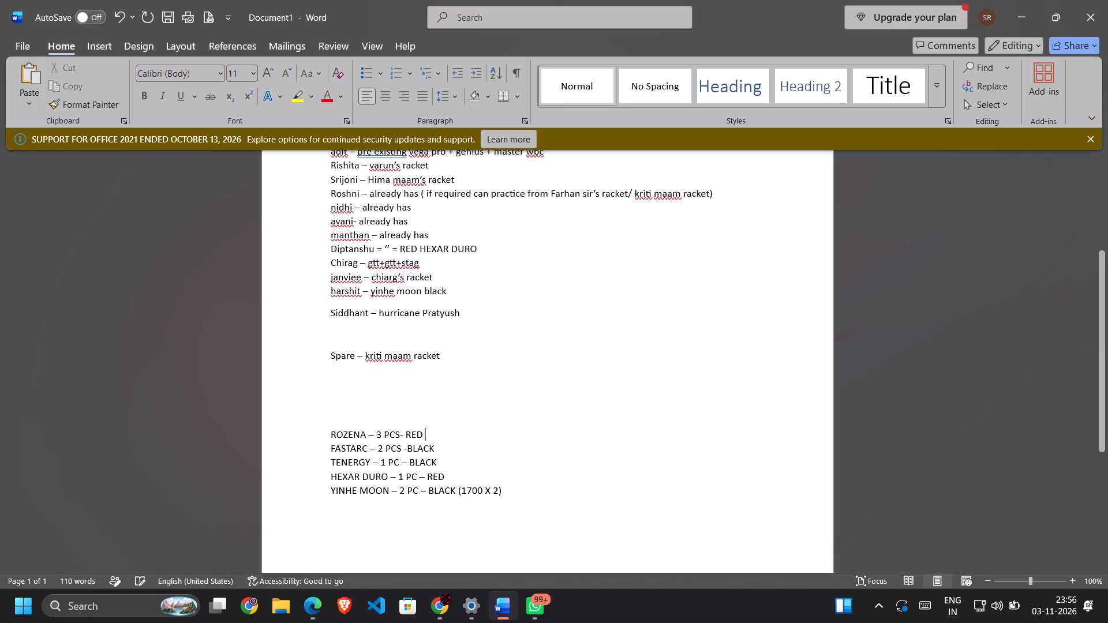
pyautogui.hotkey('shift', '(')
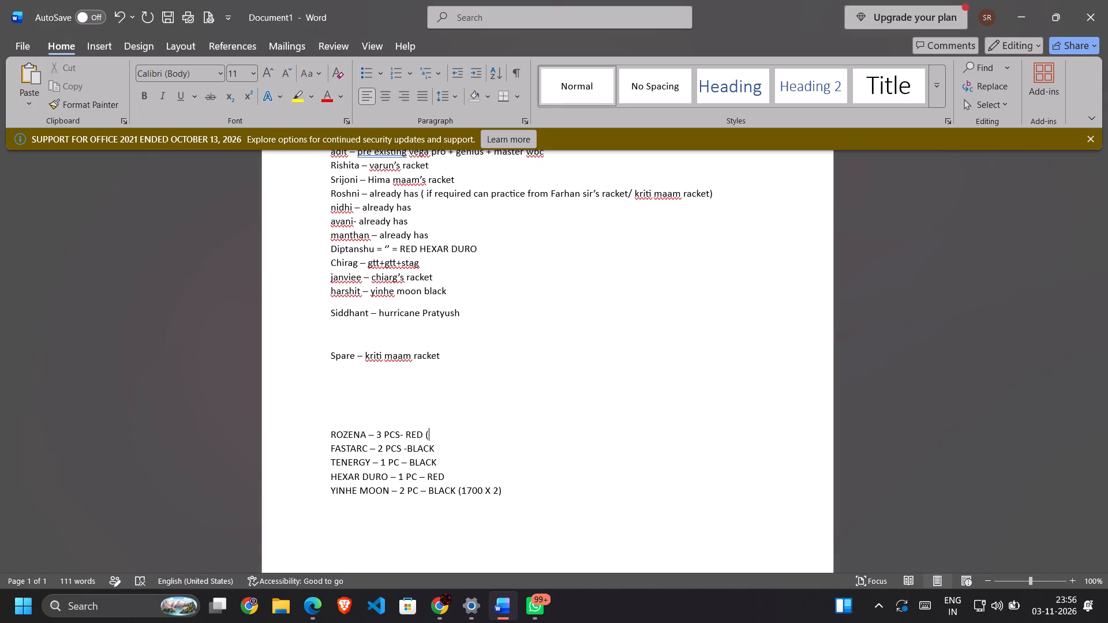
pyautogui.write('3850')
pyautogui.press('space')
pyautogui.write('X')
pyautogui.press('space')
pyautogui.write('3)')
# Place the cursor at the end of the FASTARC line and search the store in Chrome for "FASTARC".
pyautogui.click(459, 443)
pyautogui.hotkey('alt', 'Tab')
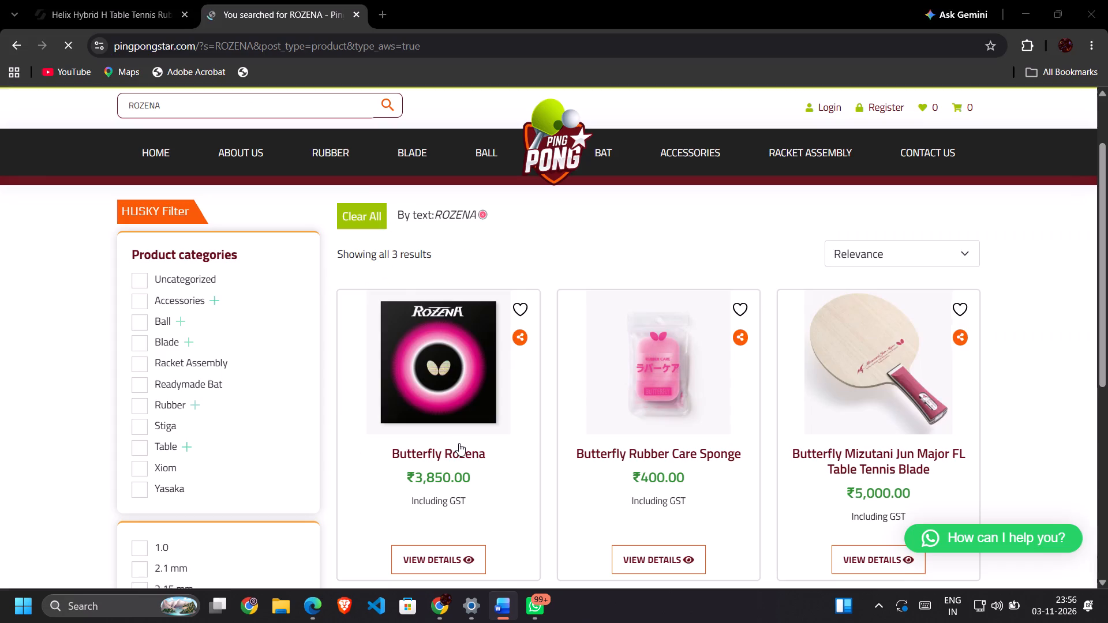
pyautogui.click(271, 99)
pyautogui.hotkey('ctrl', 'a')
pyautogui.press('BackSpace')
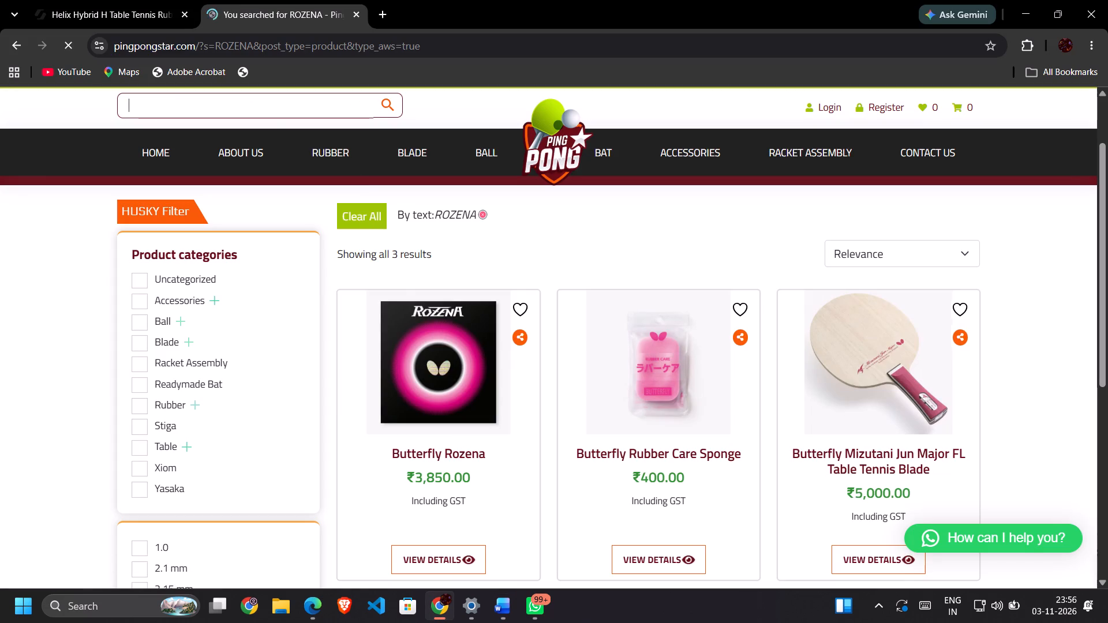
pyautogui.write('FASTAE')
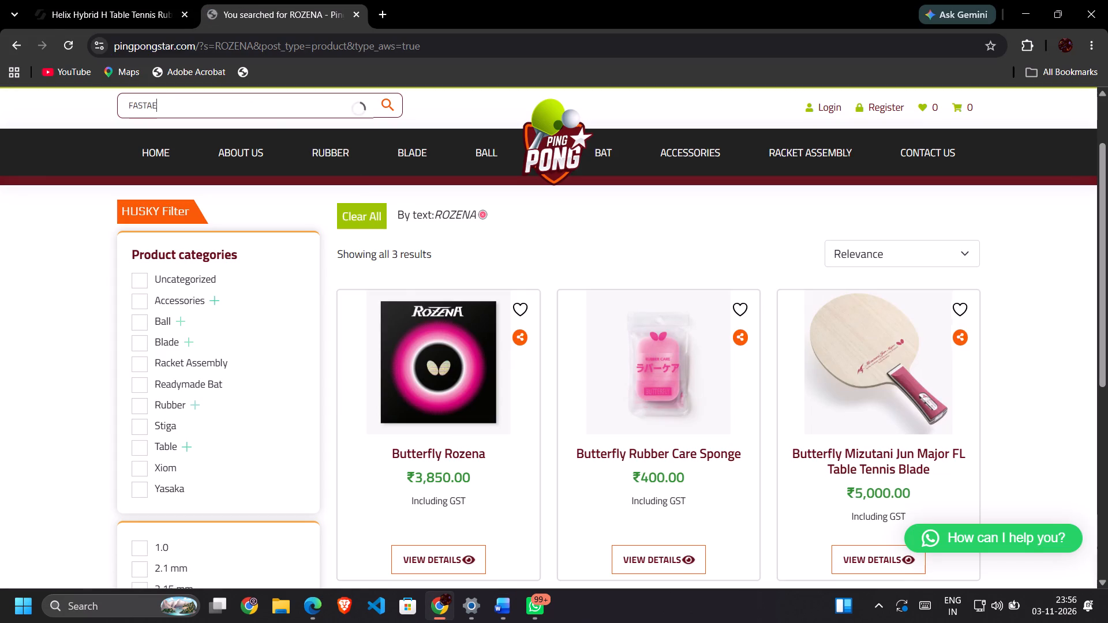
pyautogui.press('BackSpace')
pyautogui.write('RC')
pyautogui.press('Return')
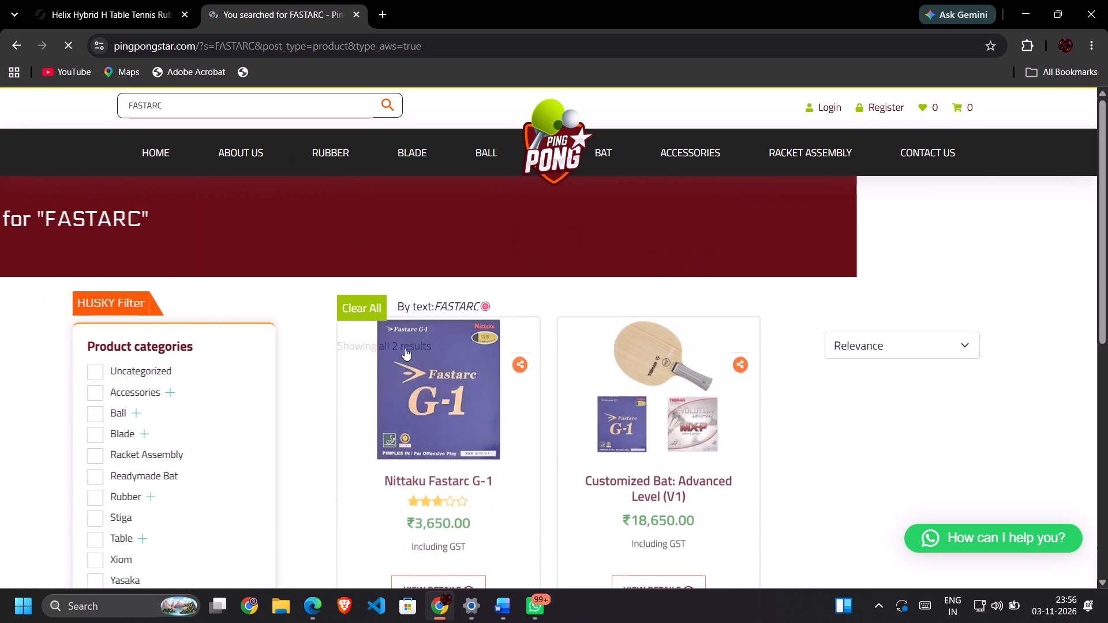
# Back in Word, append "(3650 x 2)" to the end of the FASTARC line in the rubber list.
pyautogui.hotkey('alt', 'Tab')
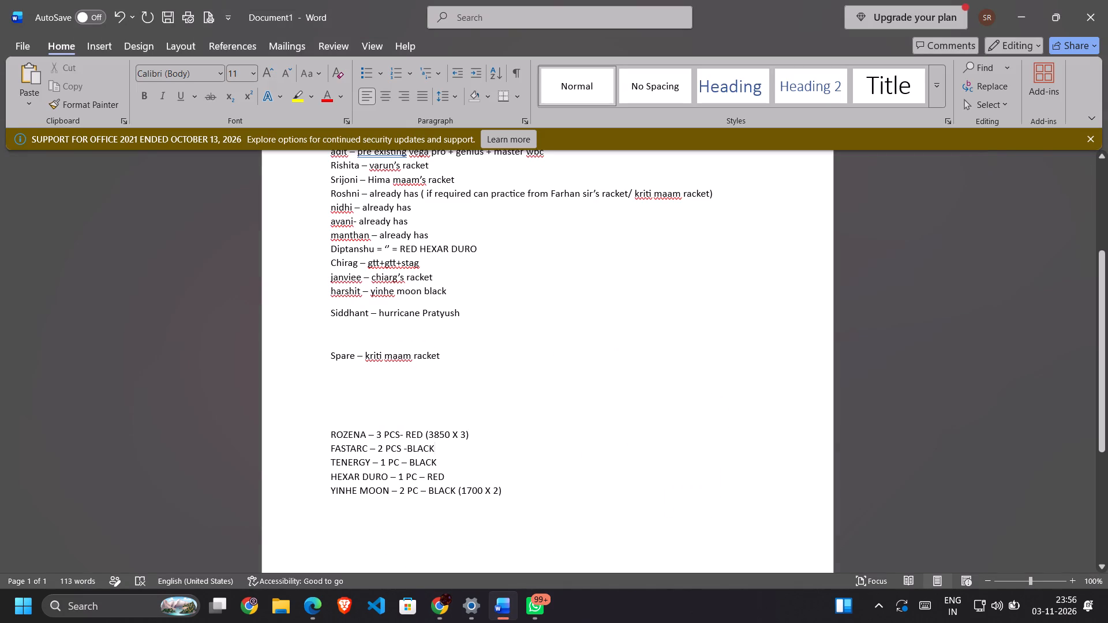
pyautogui.press('space')
pyautogui.write('(')
pyautogui.write('3650')
pyautogui.press('space')
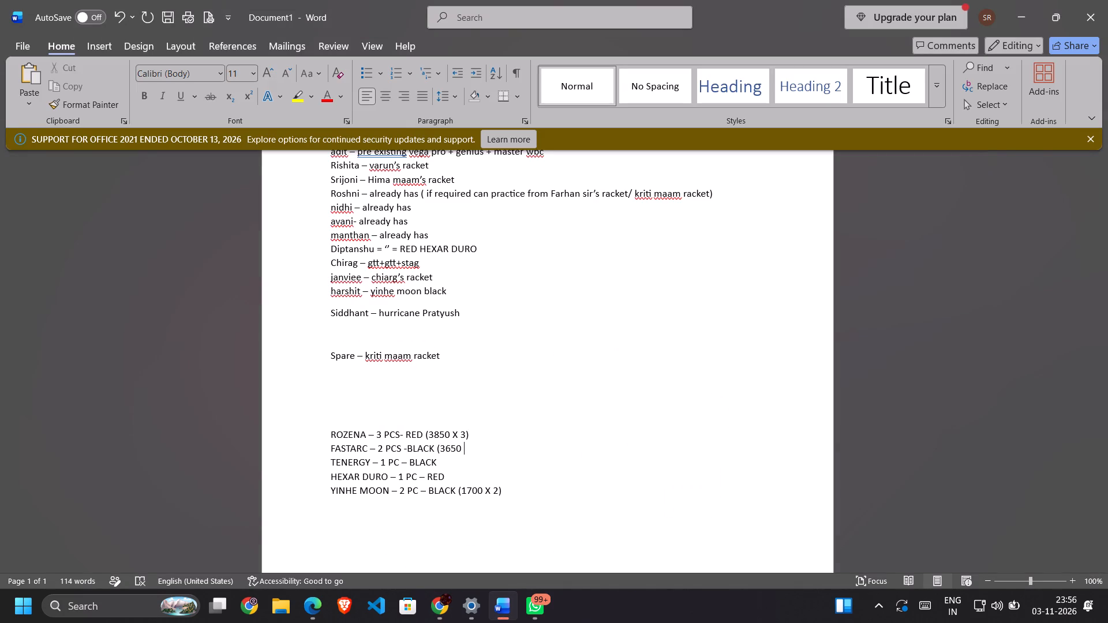
pyautogui.write('x')
pyautogui.press('space')
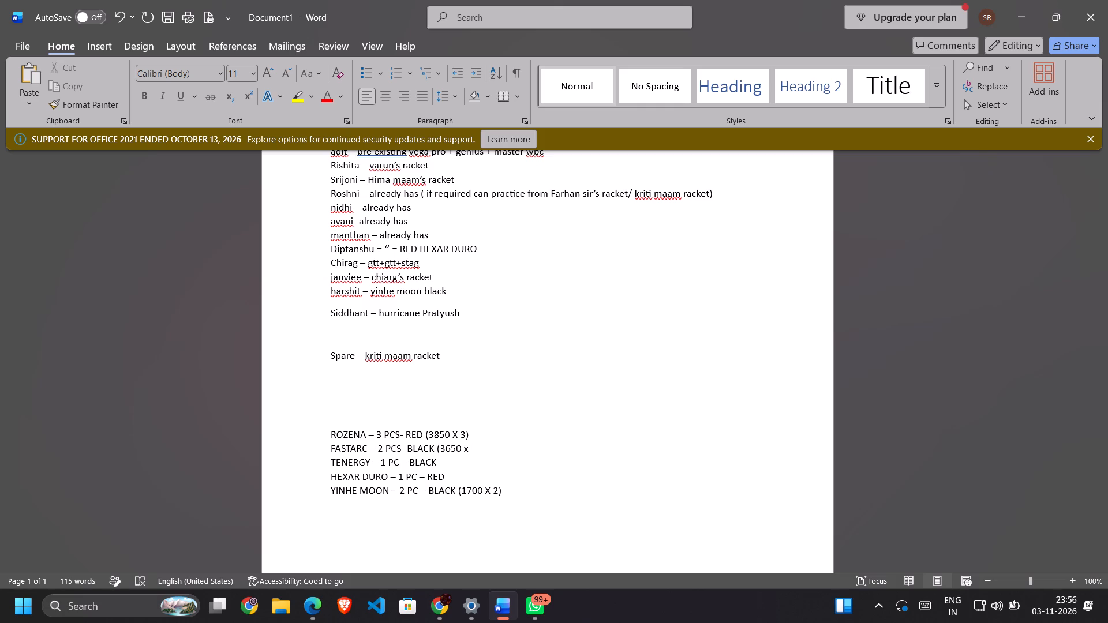
pyautogui.write('2)')
# Add an opening bracket for the price at the end of the TENERGY line.
pyautogui.click(457, 459)
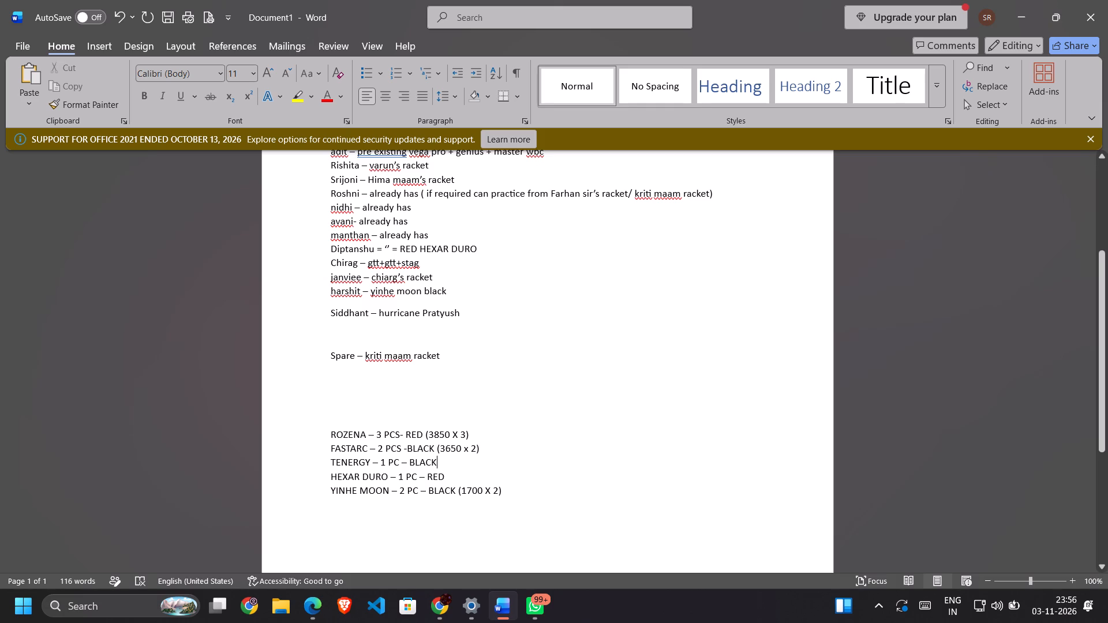
pyautogui.press('space')
pyautogui.write('(')
pyautogui.press('space')
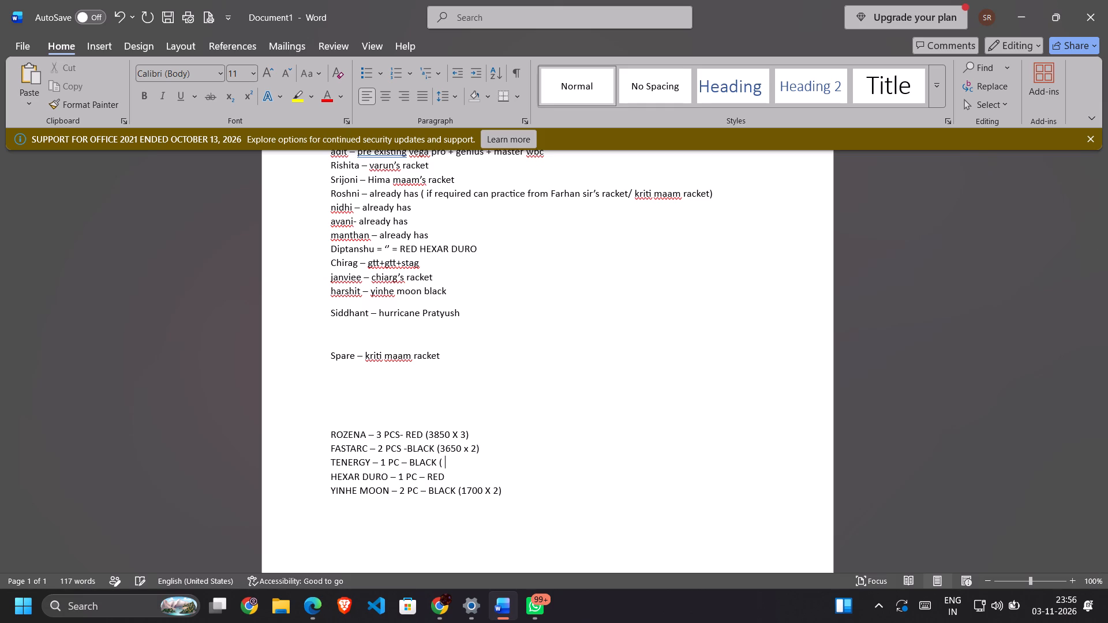
# Search the store in Chrome for "tenergy" and examine the prices of the listed Tenergy rubbers.
pyautogui.hotkey('alt', 'Tab')
pyautogui.click(214, 99)
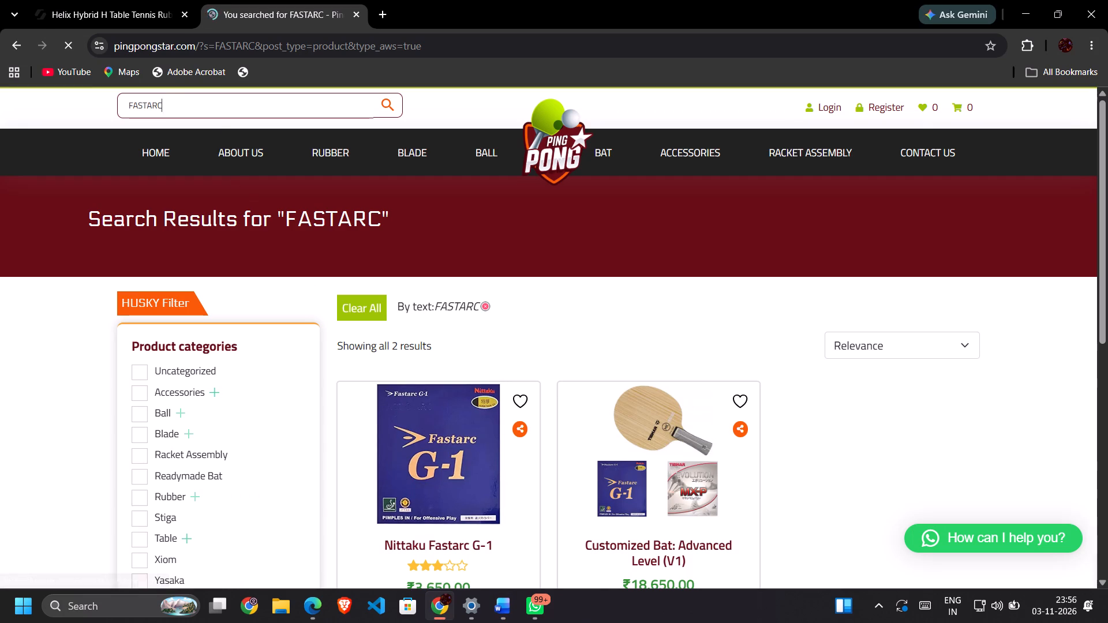
pyautogui.hotkey('ctrl', 'a')
pyautogui.press('BackSpace')
pyautogui.write('tenergy')
pyautogui.press('Return')
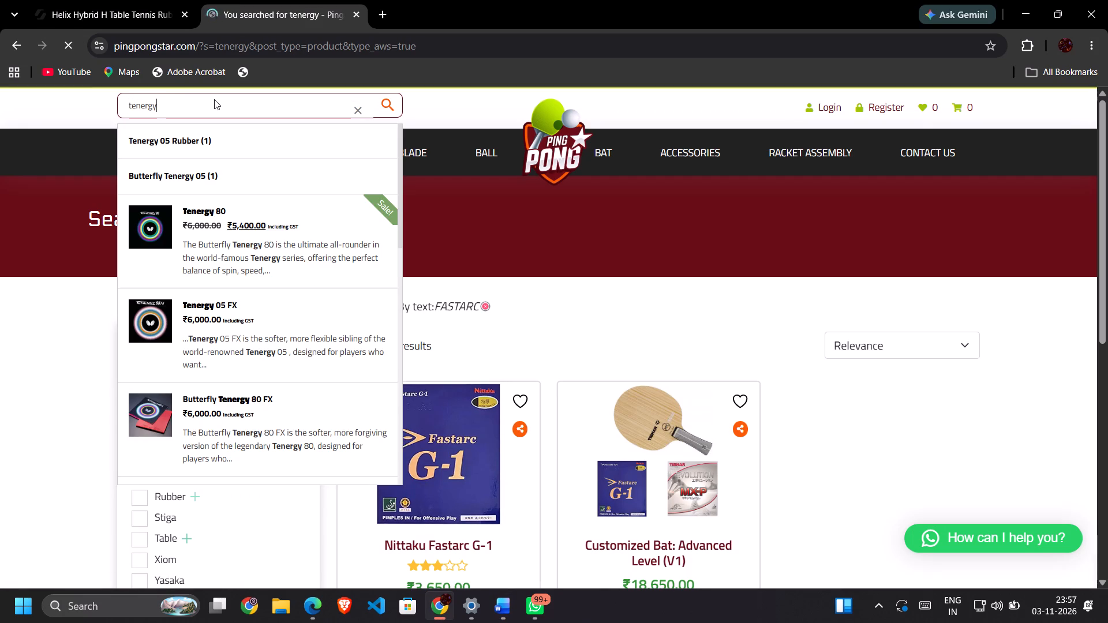
pyautogui.scroll(-1, 452, 383)
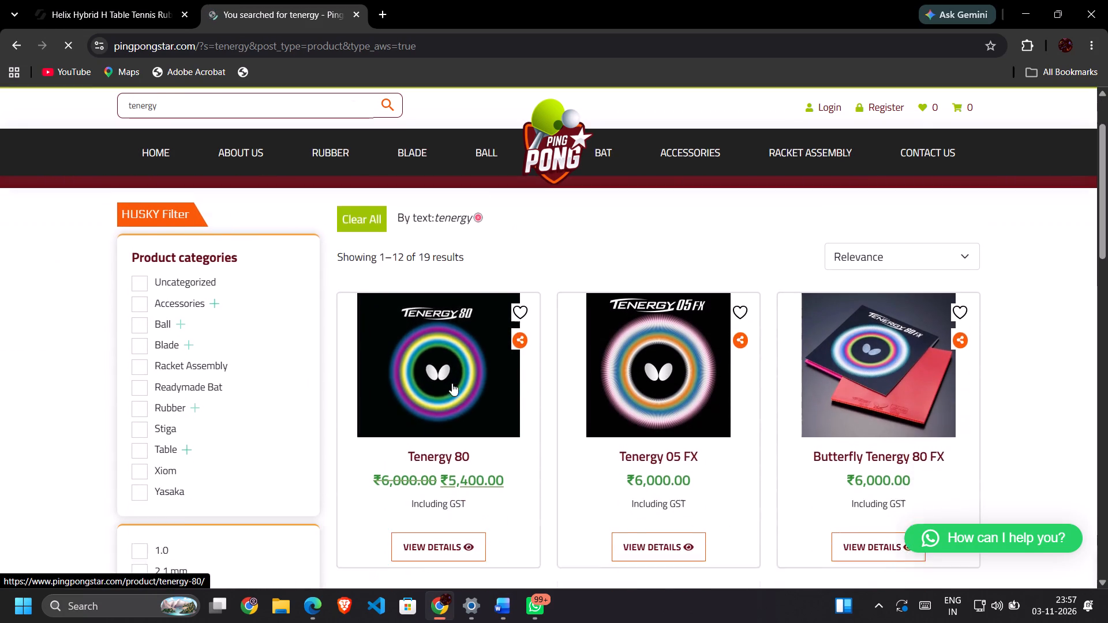
pyautogui.scroll(-2, 452, 383)
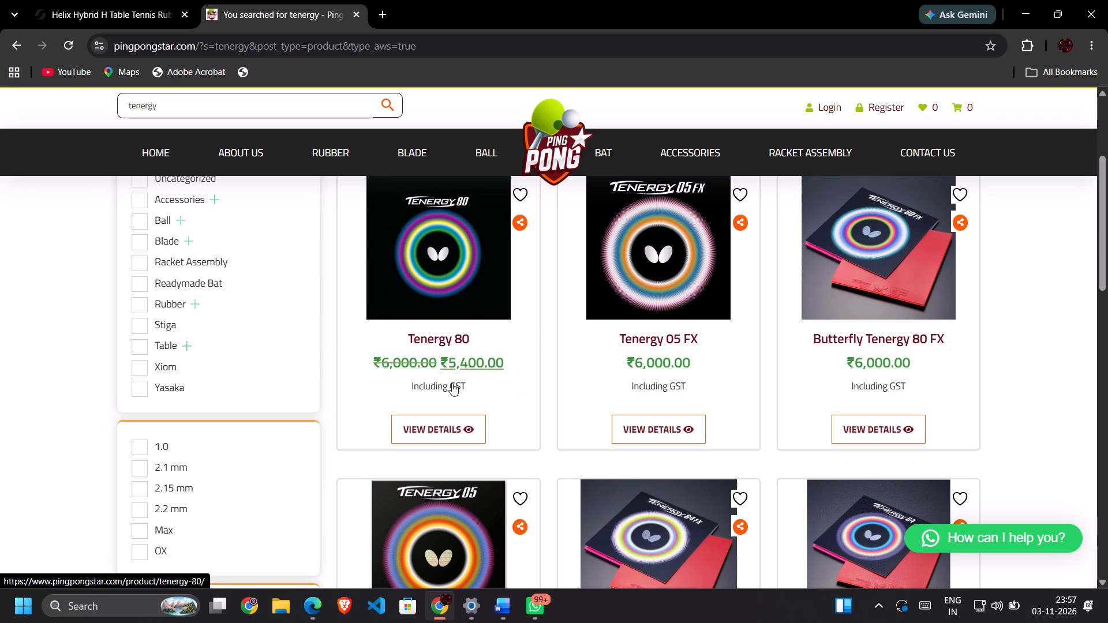
# Back in Word, complete the bracket on the TENERGY line with "6000 x 1)".
pyautogui.hotkey('alt', 'Tab')
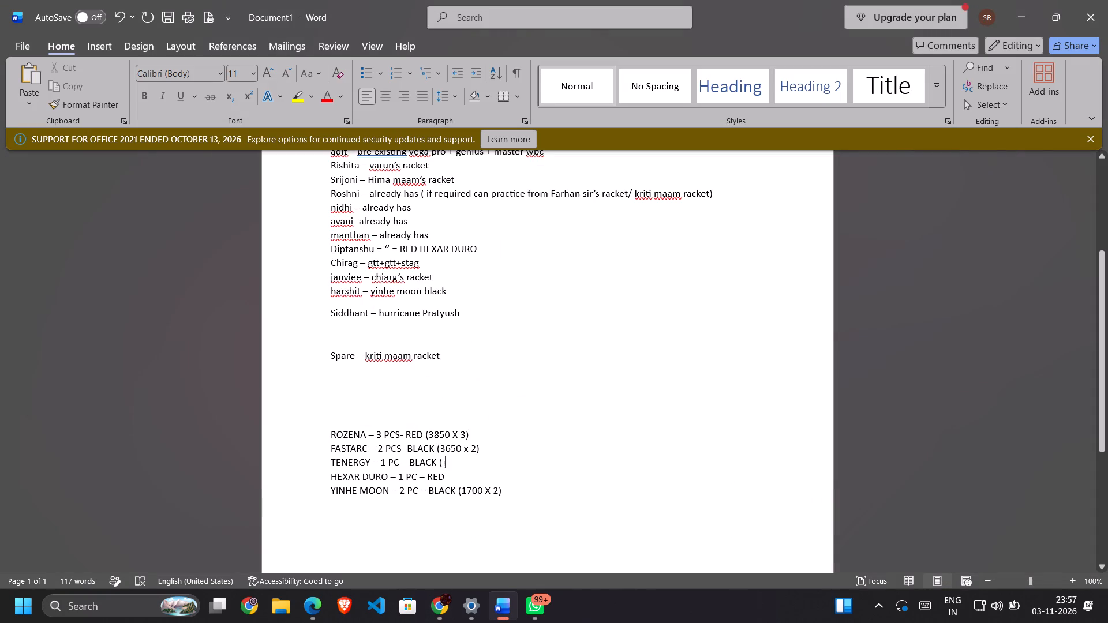
pyautogui.write('6000')
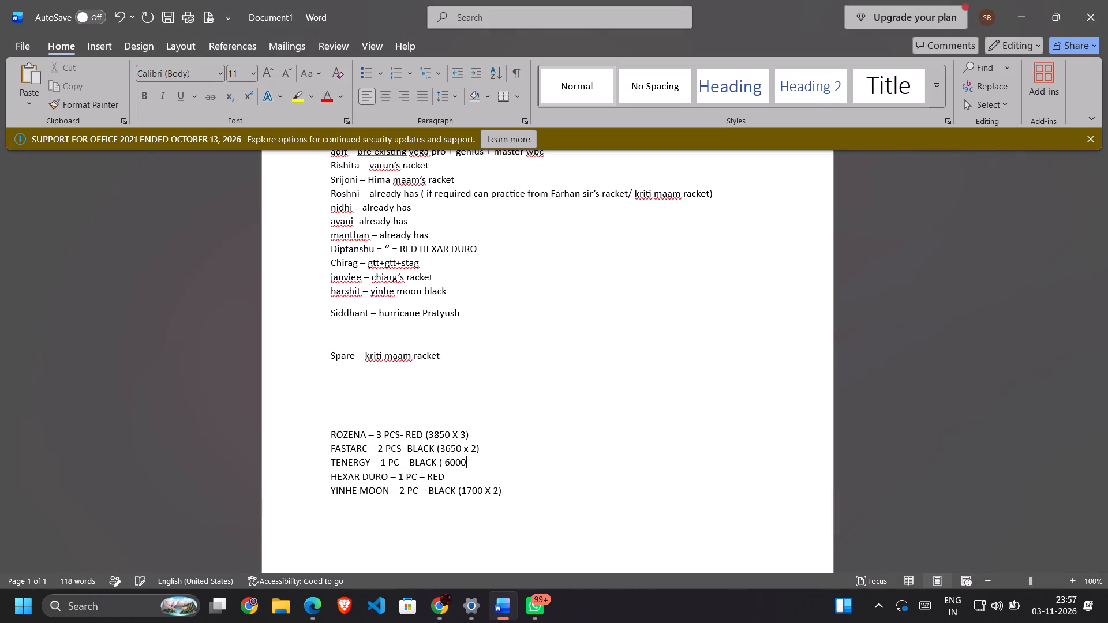
pyautogui.press('space')
pyautogui.press('x')
pyautogui.press('space')
pyautogui.write('1)')
# Add an opening bracket for the price at the end of the HEXAR DURO line.
pyautogui.click(474, 473)
pyautogui.press('space')
pyautogui.write('(')
pyautogui.press('space')
# Search the store in Chrome for "hexar duro" and open the Andro Hexer Duro product to check its price.
pyautogui.hotkey('alt', 'Tab')
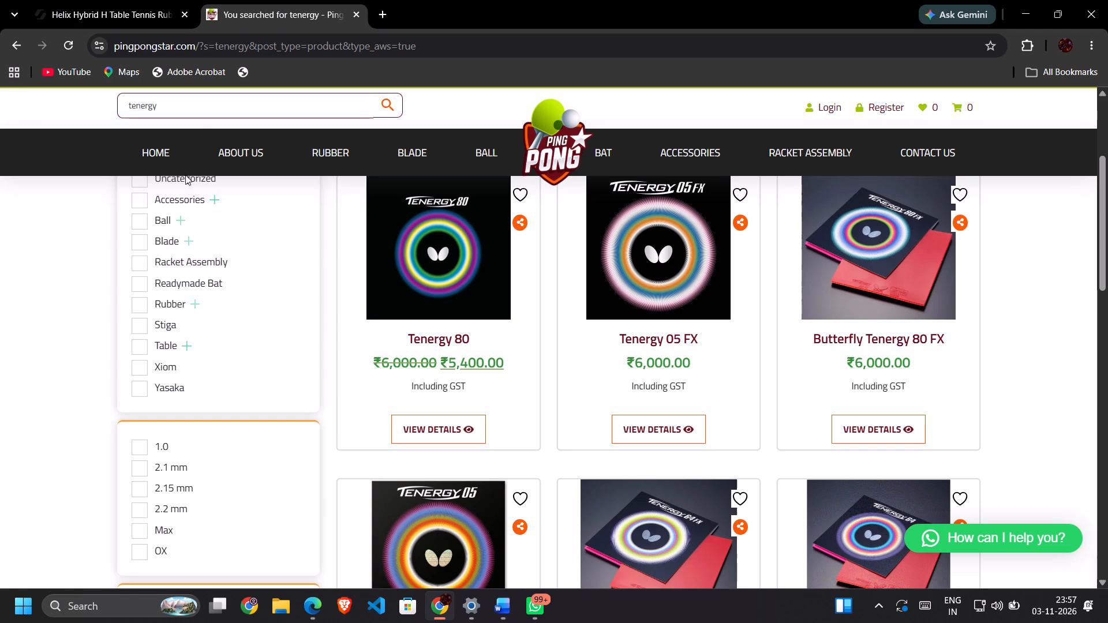
pyautogui.click(184, 98)
pyautogui.hotkey('ctrl', 'a')
pyautogui.press('BackSpace')
pyautogui.write('hexar duro')
pyautogui.press('Return')
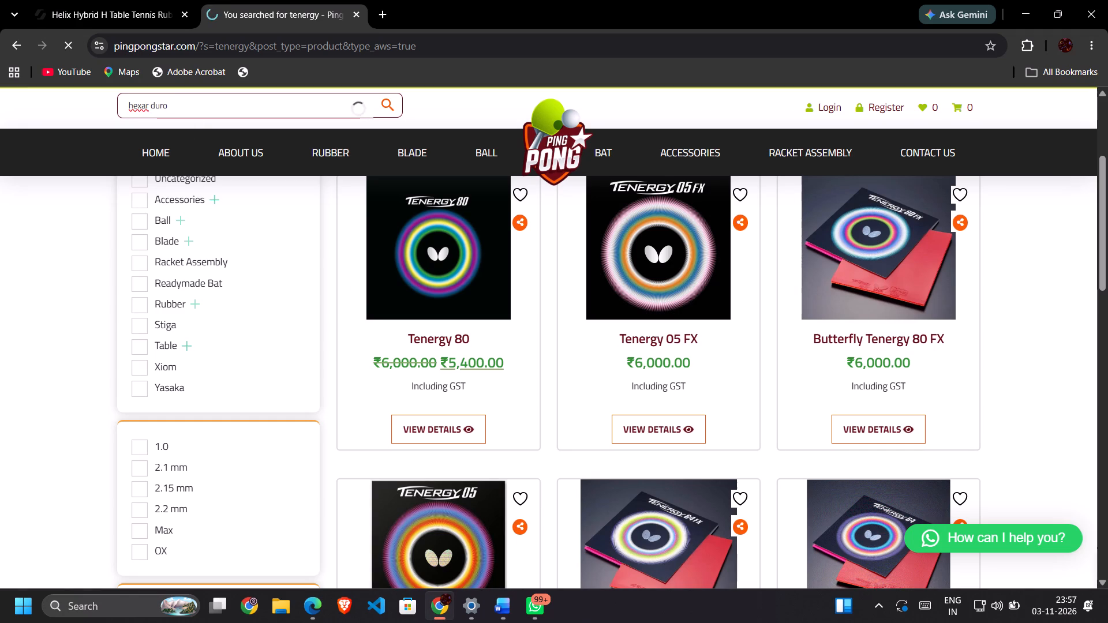
pyautogui.click(155, 154)
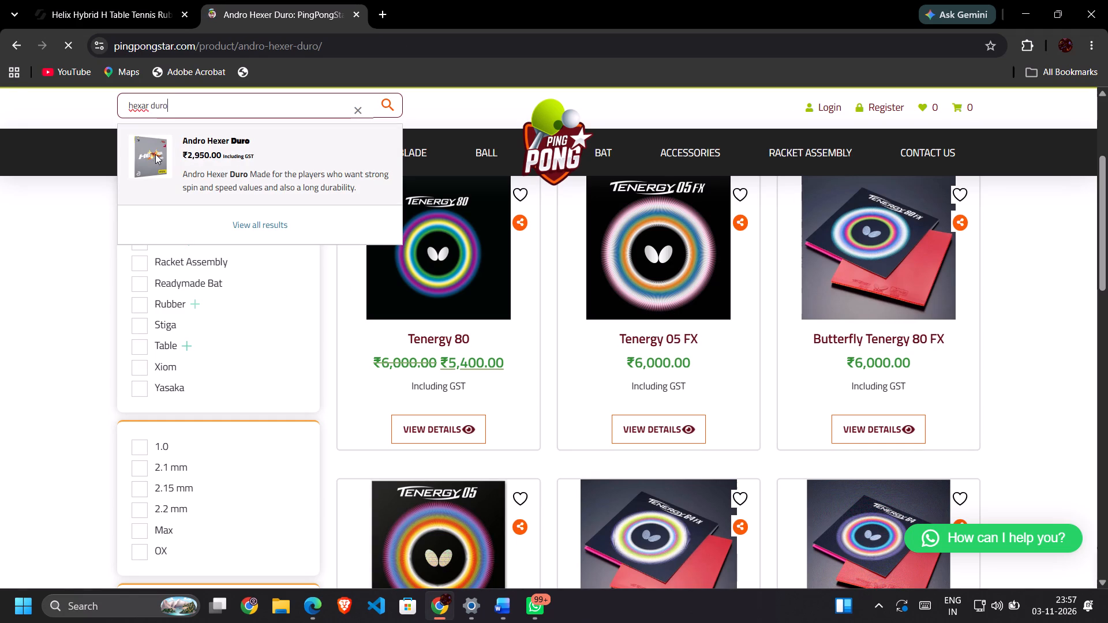
# Back in Word, complete the bracket on the HEXAR DURO line with "2950 x 1)".
pyautogui.hotkey('alt', 'Tab')
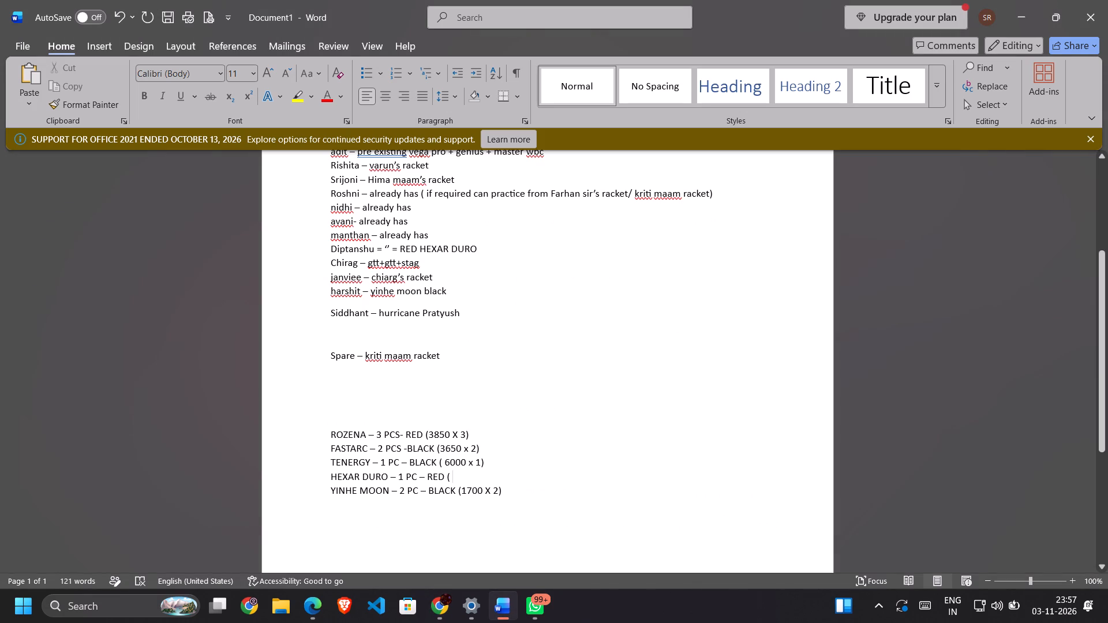
pyautogui.write('2950')
pyautogui.press('space')
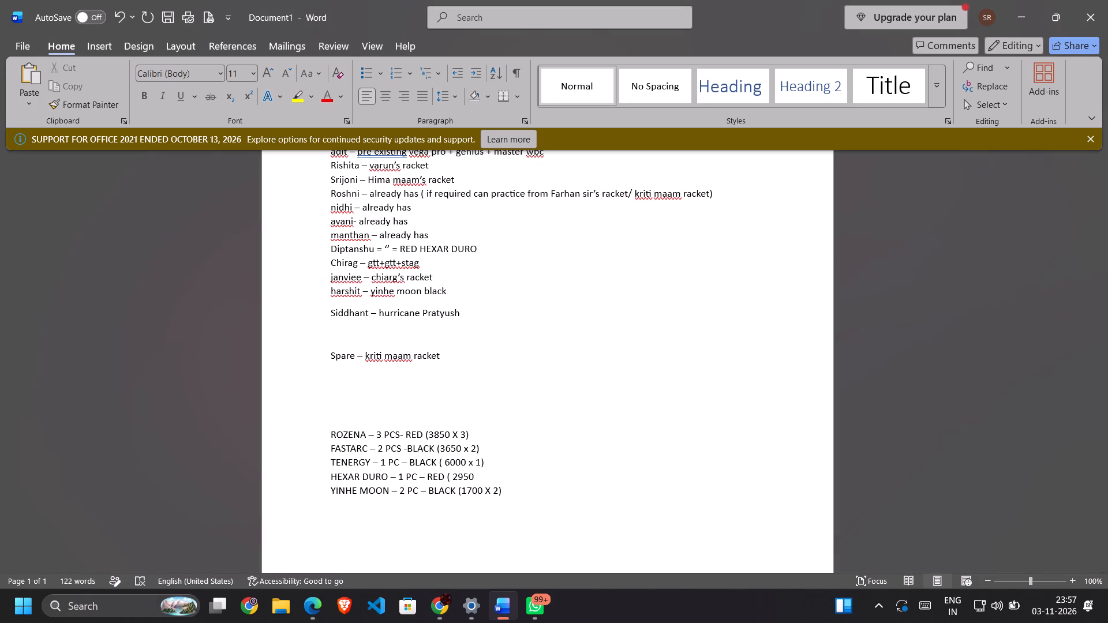
pyautogui.write('x 1')
pyautogui.hotkey('shift', ')')
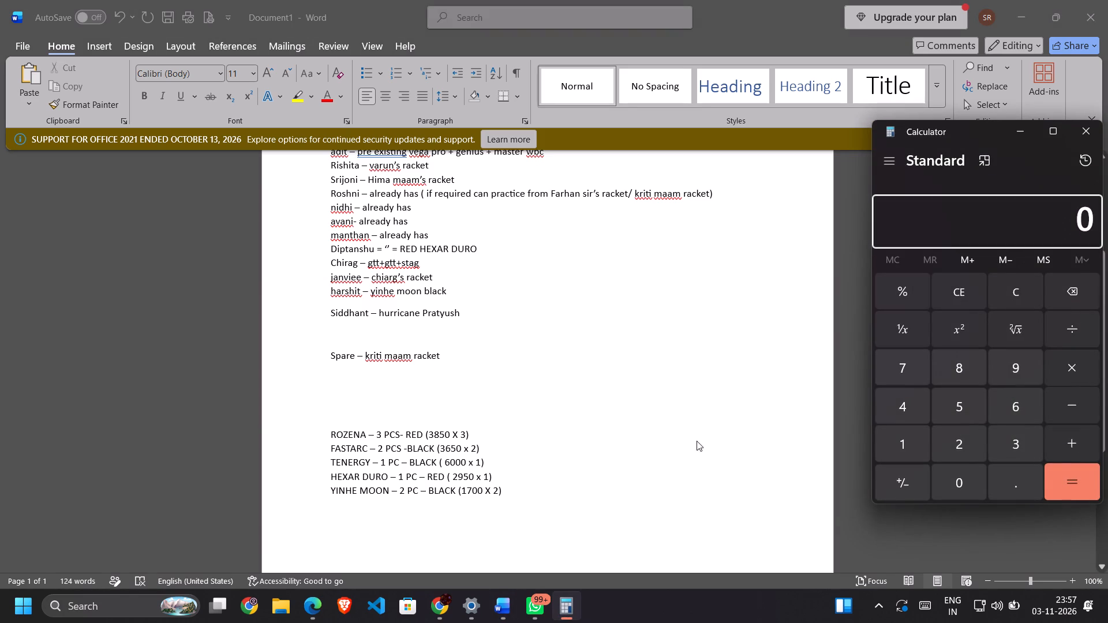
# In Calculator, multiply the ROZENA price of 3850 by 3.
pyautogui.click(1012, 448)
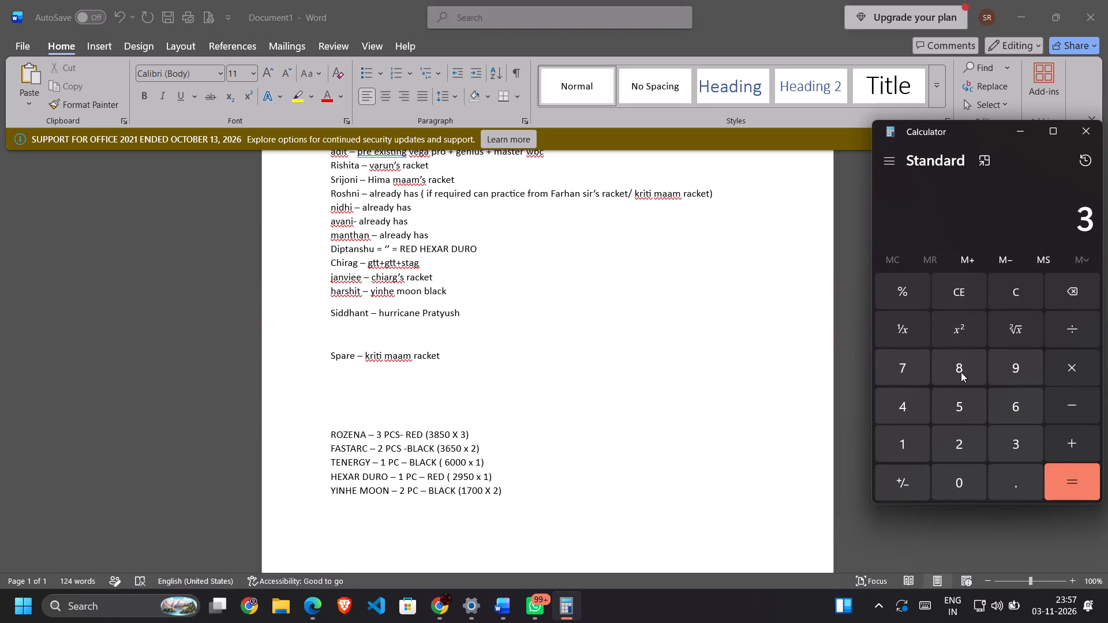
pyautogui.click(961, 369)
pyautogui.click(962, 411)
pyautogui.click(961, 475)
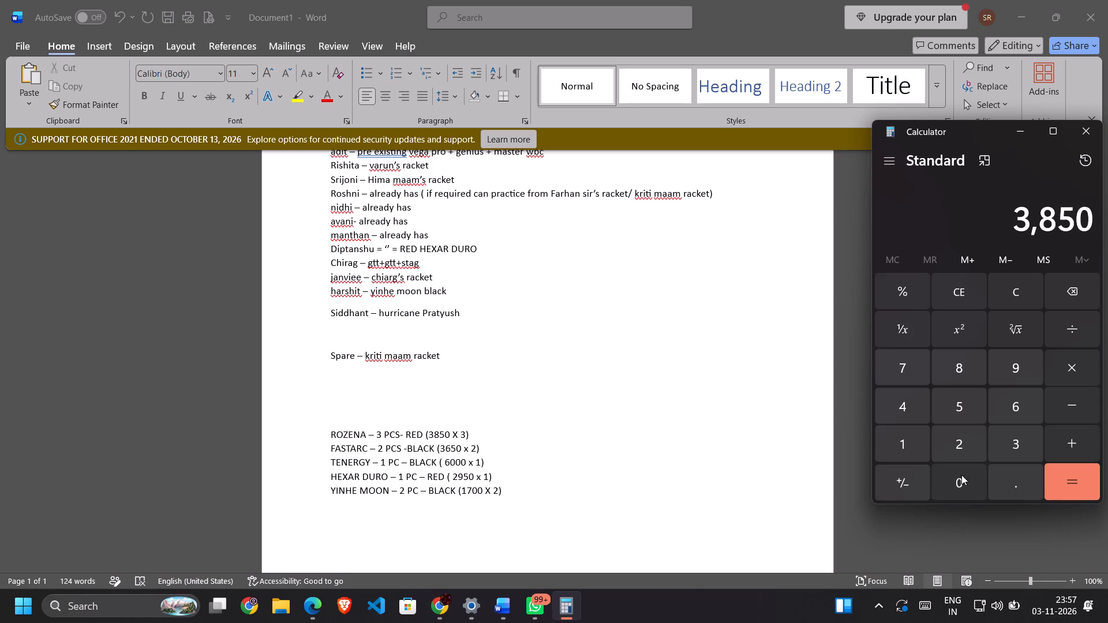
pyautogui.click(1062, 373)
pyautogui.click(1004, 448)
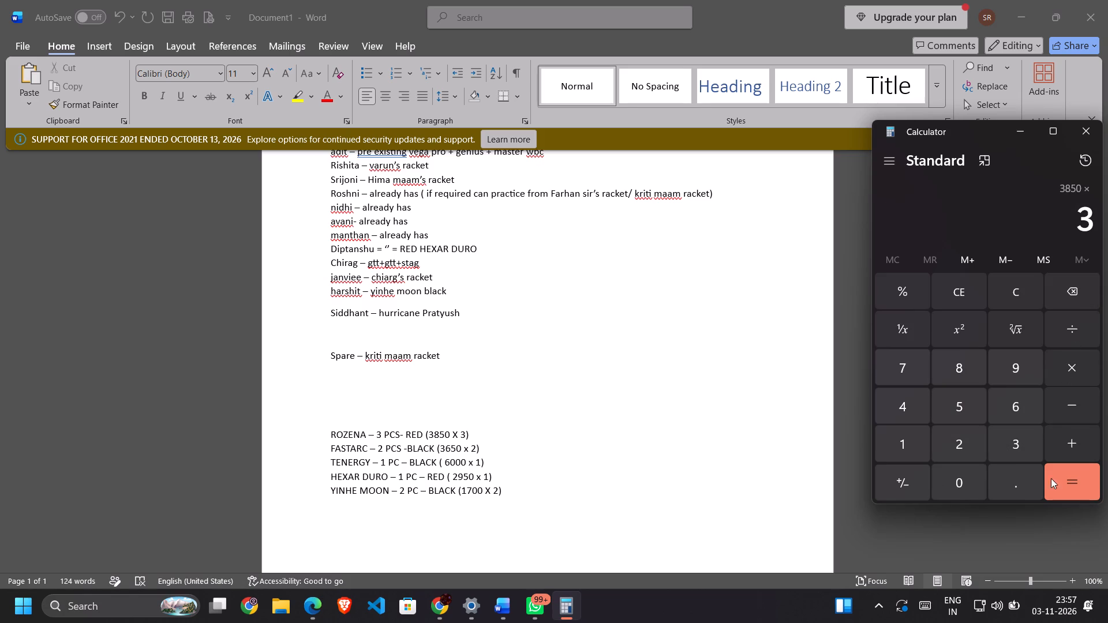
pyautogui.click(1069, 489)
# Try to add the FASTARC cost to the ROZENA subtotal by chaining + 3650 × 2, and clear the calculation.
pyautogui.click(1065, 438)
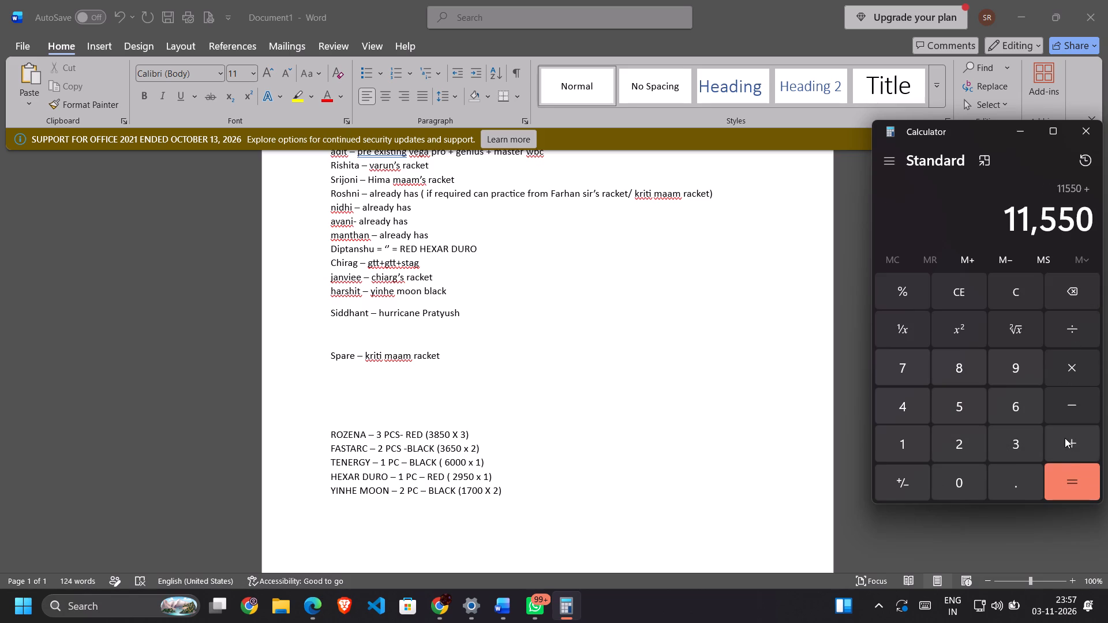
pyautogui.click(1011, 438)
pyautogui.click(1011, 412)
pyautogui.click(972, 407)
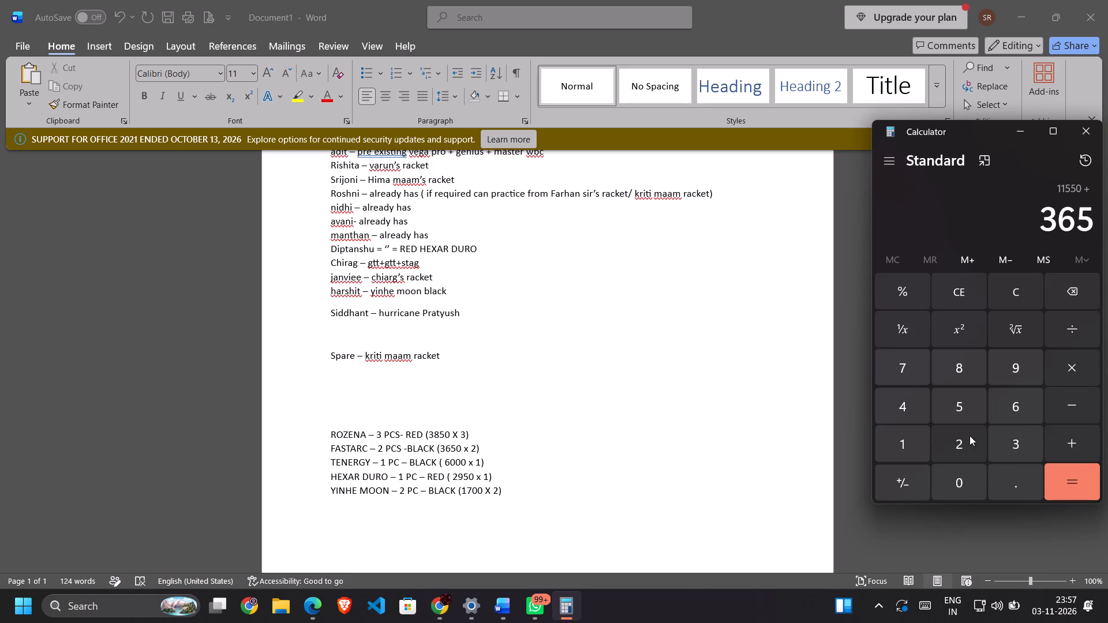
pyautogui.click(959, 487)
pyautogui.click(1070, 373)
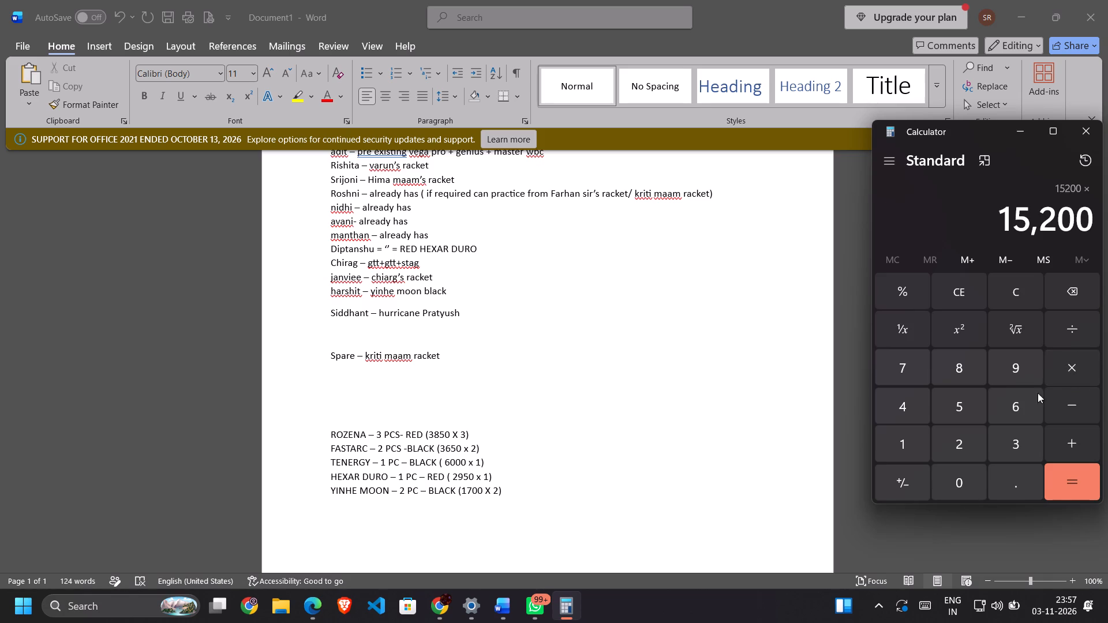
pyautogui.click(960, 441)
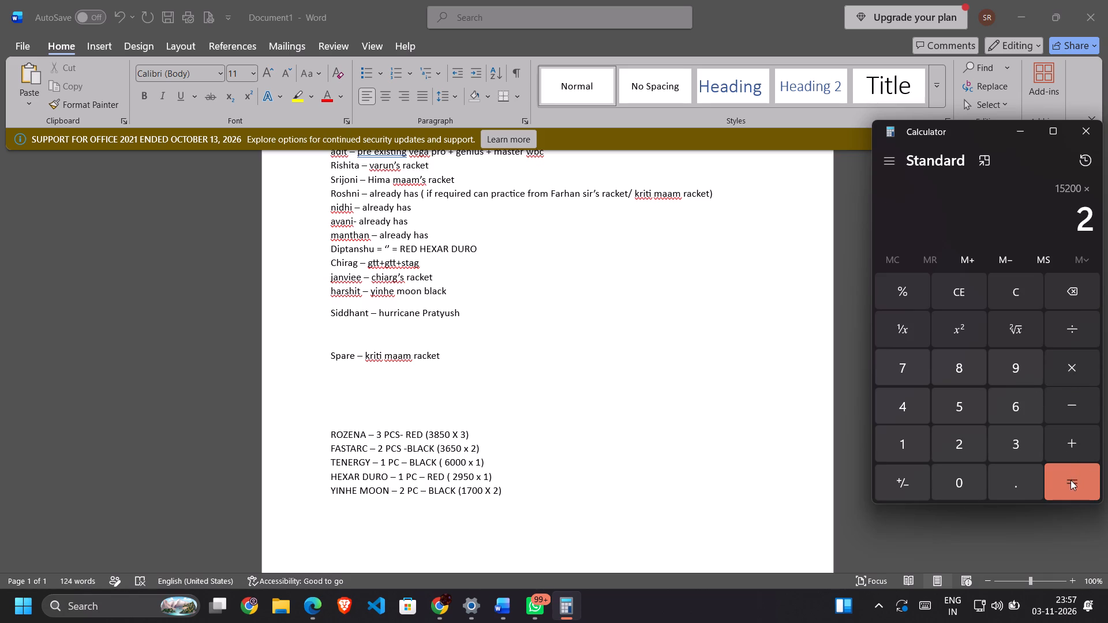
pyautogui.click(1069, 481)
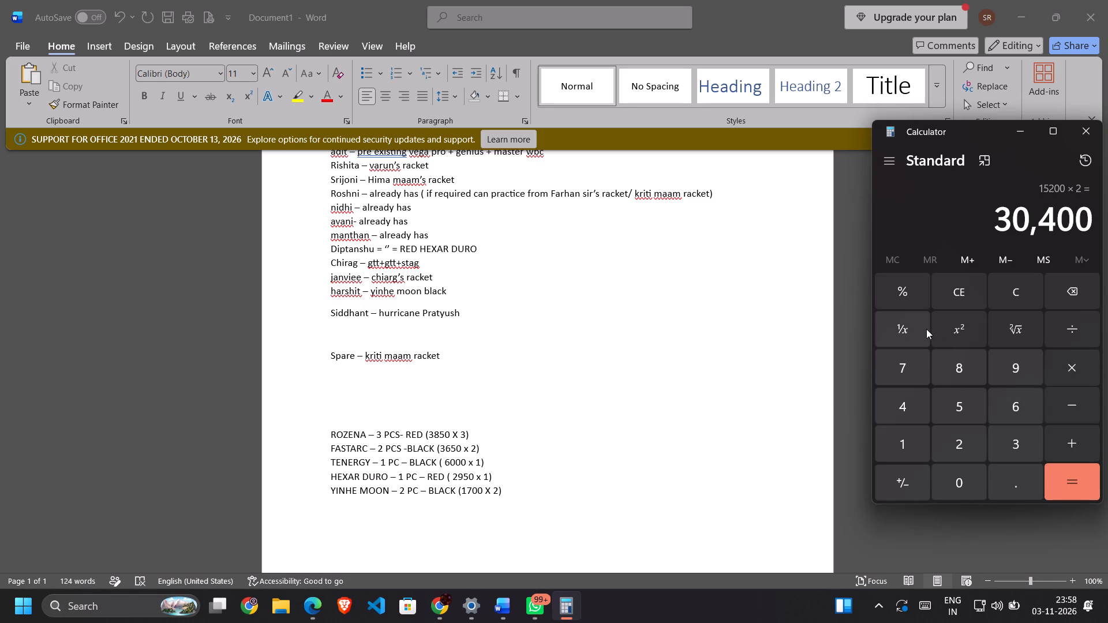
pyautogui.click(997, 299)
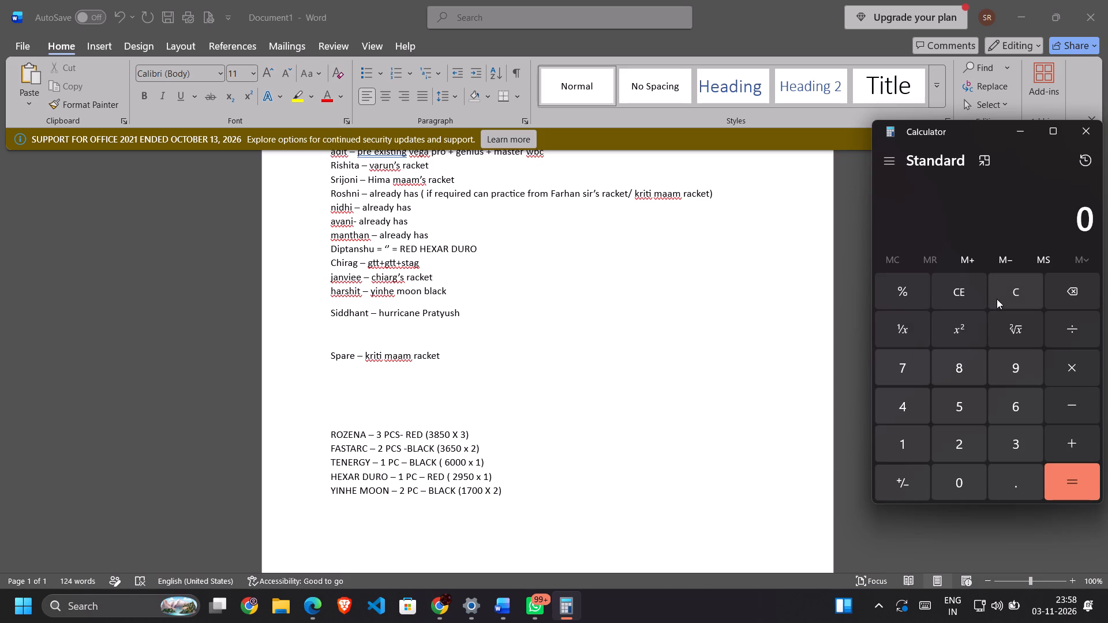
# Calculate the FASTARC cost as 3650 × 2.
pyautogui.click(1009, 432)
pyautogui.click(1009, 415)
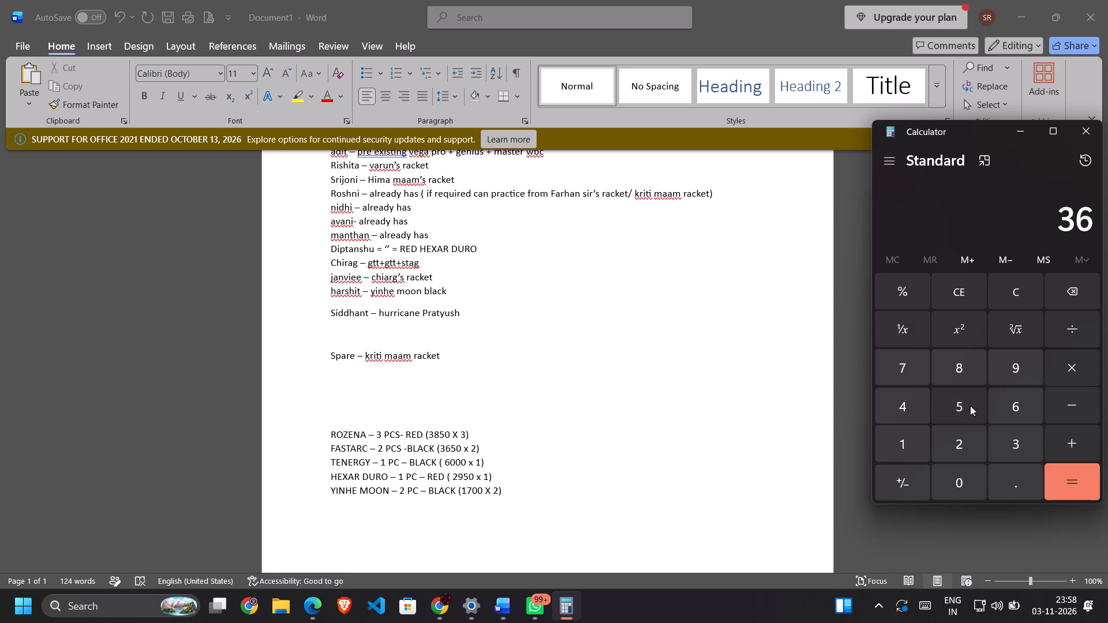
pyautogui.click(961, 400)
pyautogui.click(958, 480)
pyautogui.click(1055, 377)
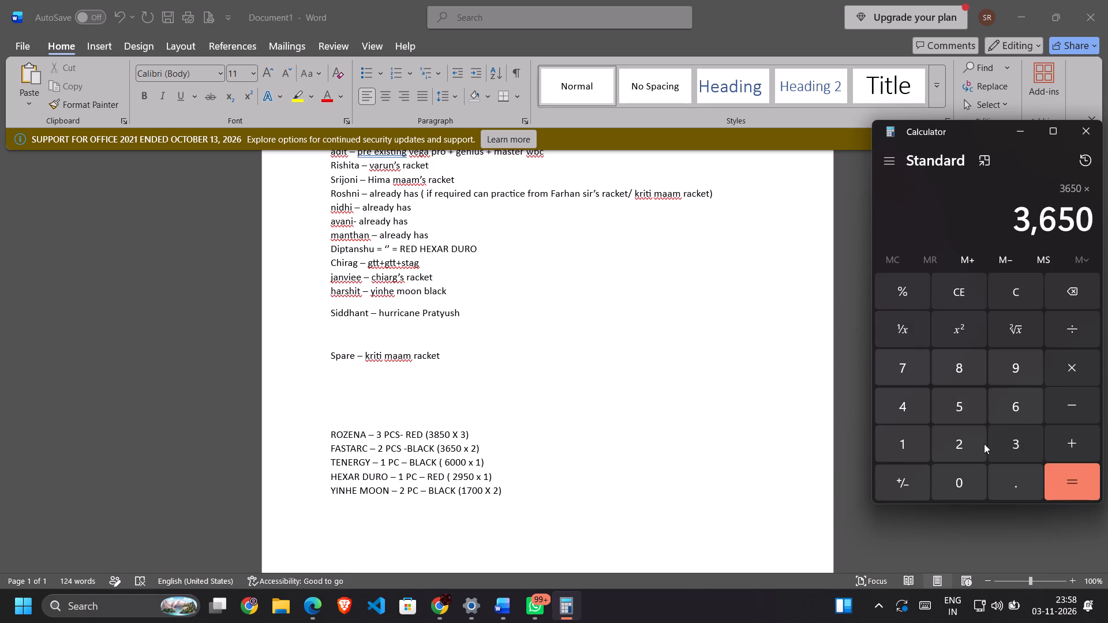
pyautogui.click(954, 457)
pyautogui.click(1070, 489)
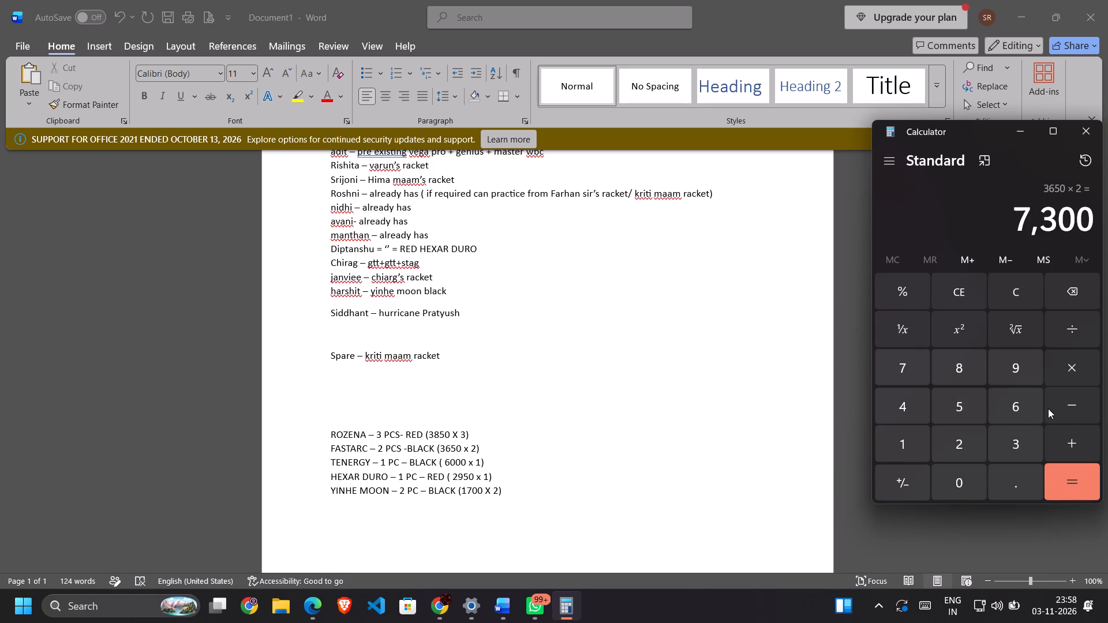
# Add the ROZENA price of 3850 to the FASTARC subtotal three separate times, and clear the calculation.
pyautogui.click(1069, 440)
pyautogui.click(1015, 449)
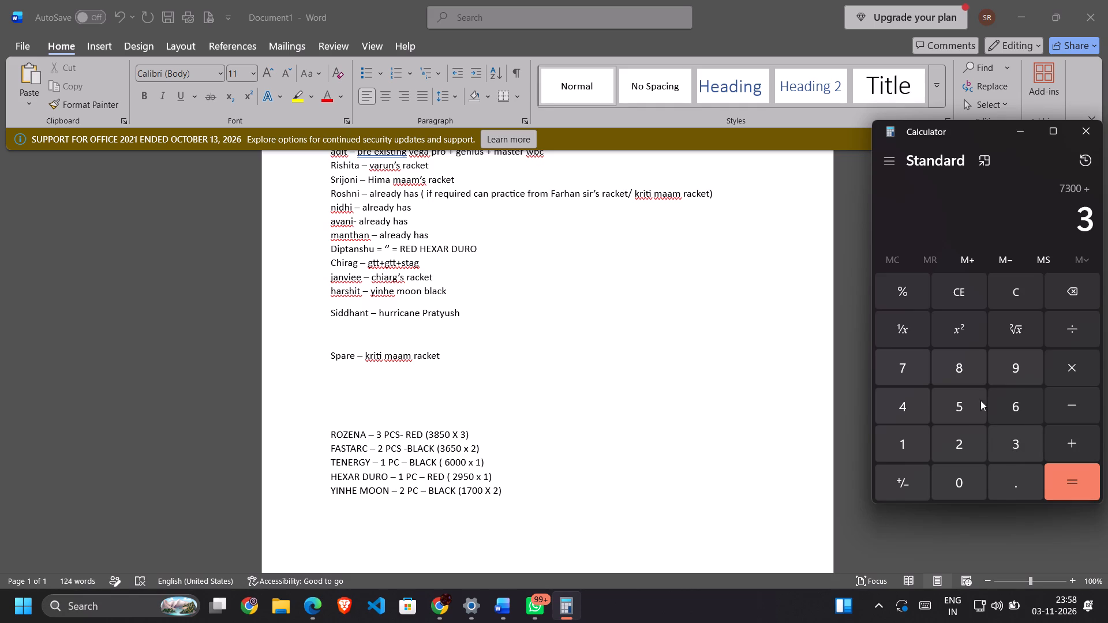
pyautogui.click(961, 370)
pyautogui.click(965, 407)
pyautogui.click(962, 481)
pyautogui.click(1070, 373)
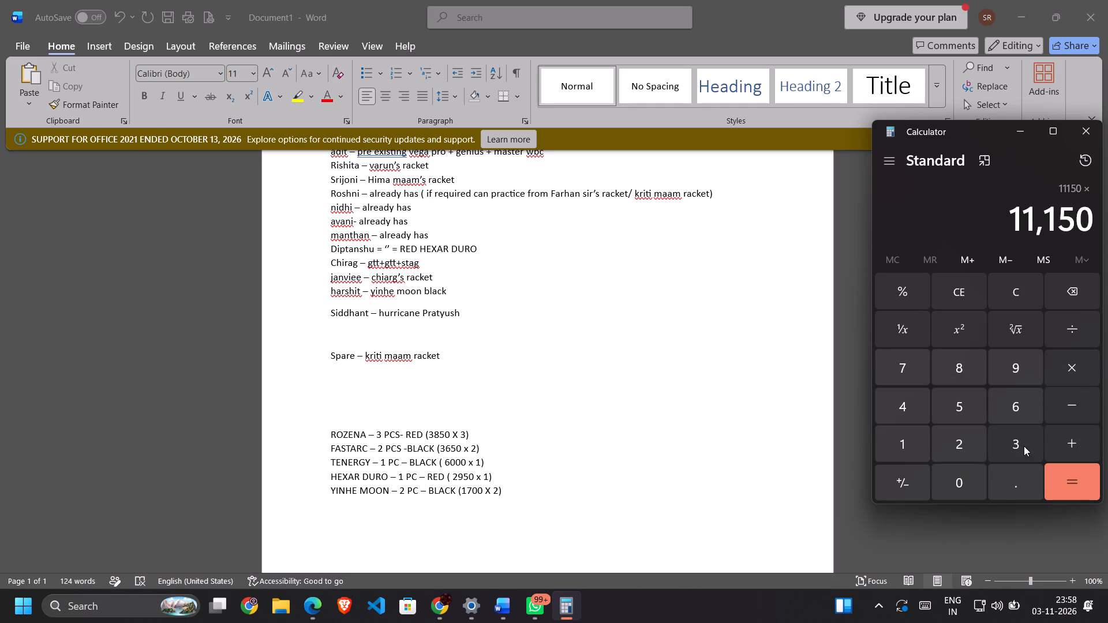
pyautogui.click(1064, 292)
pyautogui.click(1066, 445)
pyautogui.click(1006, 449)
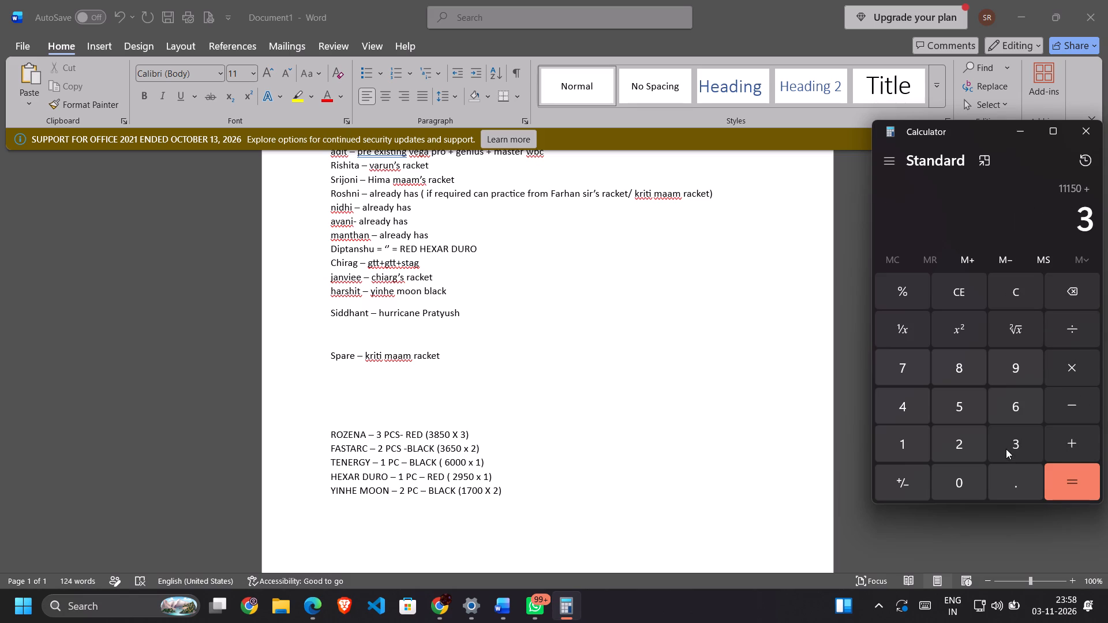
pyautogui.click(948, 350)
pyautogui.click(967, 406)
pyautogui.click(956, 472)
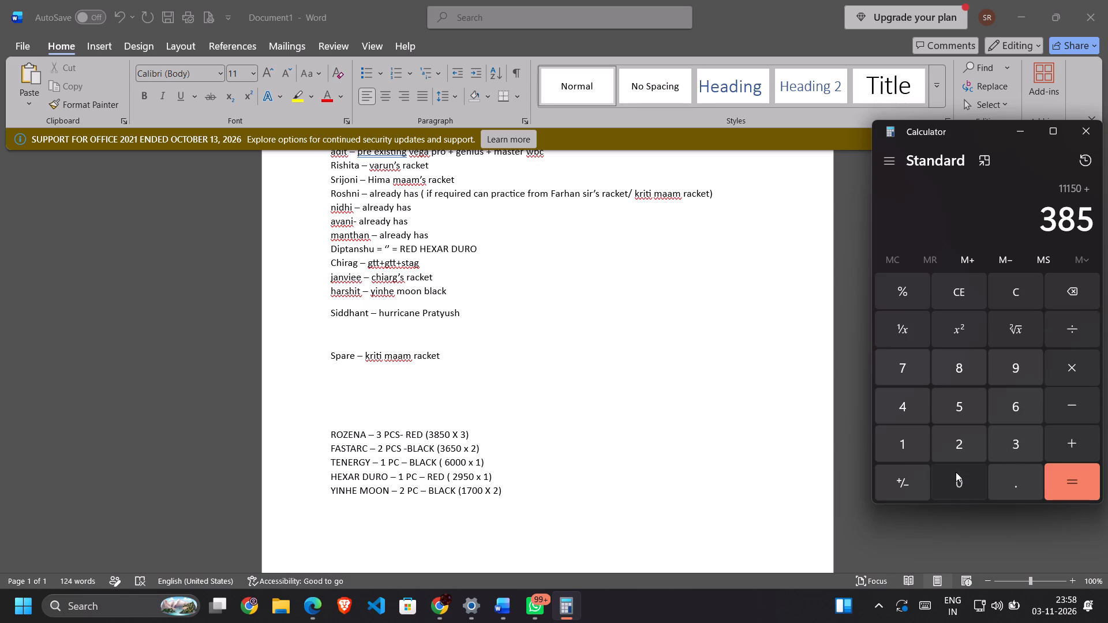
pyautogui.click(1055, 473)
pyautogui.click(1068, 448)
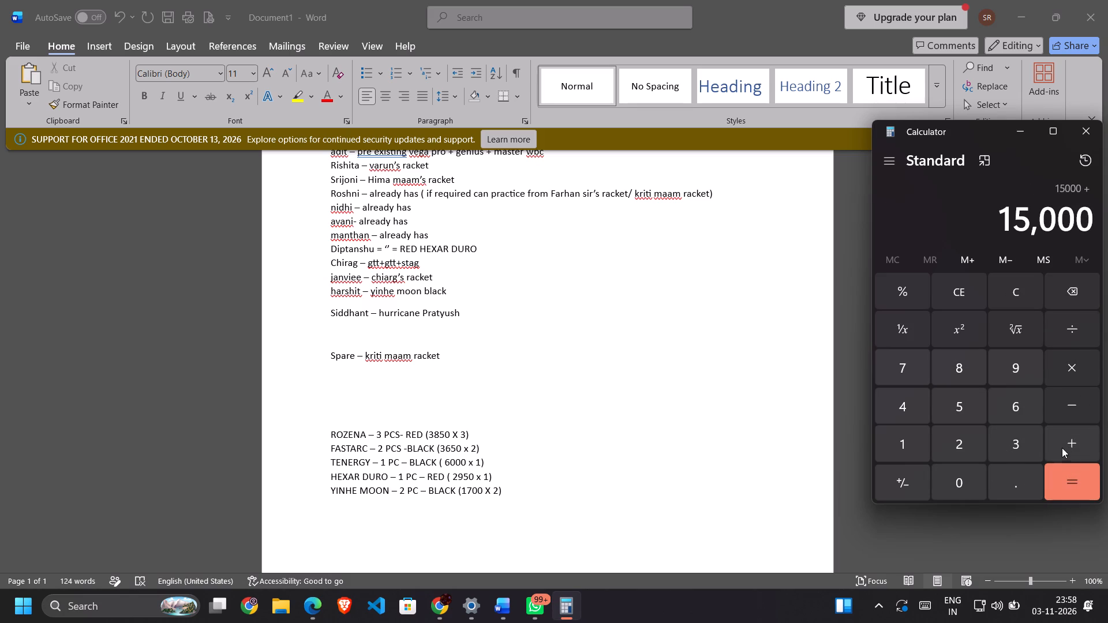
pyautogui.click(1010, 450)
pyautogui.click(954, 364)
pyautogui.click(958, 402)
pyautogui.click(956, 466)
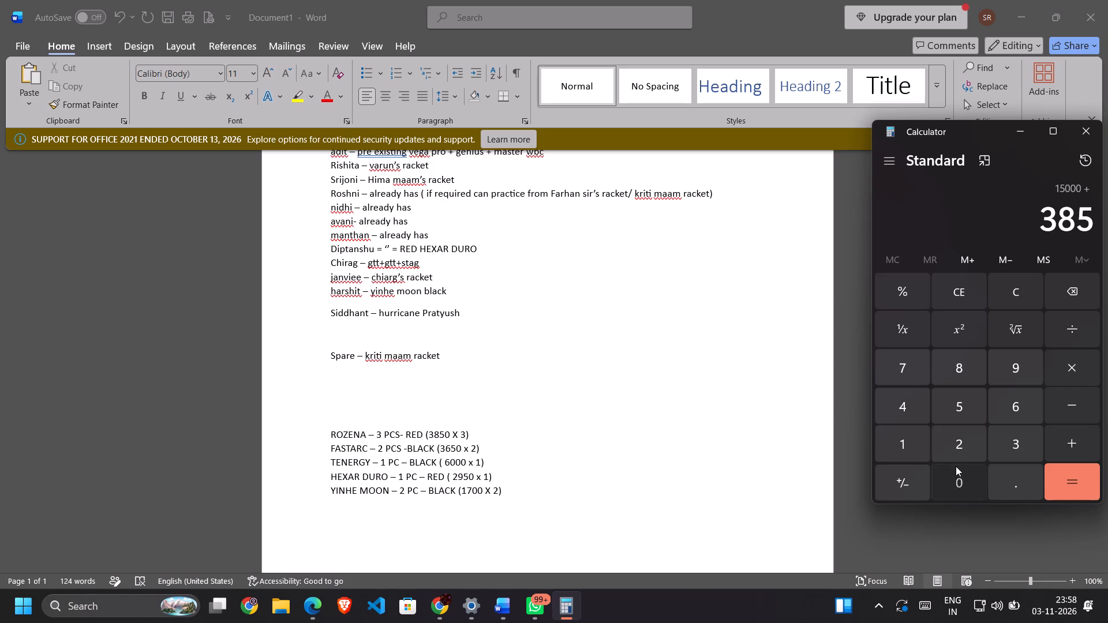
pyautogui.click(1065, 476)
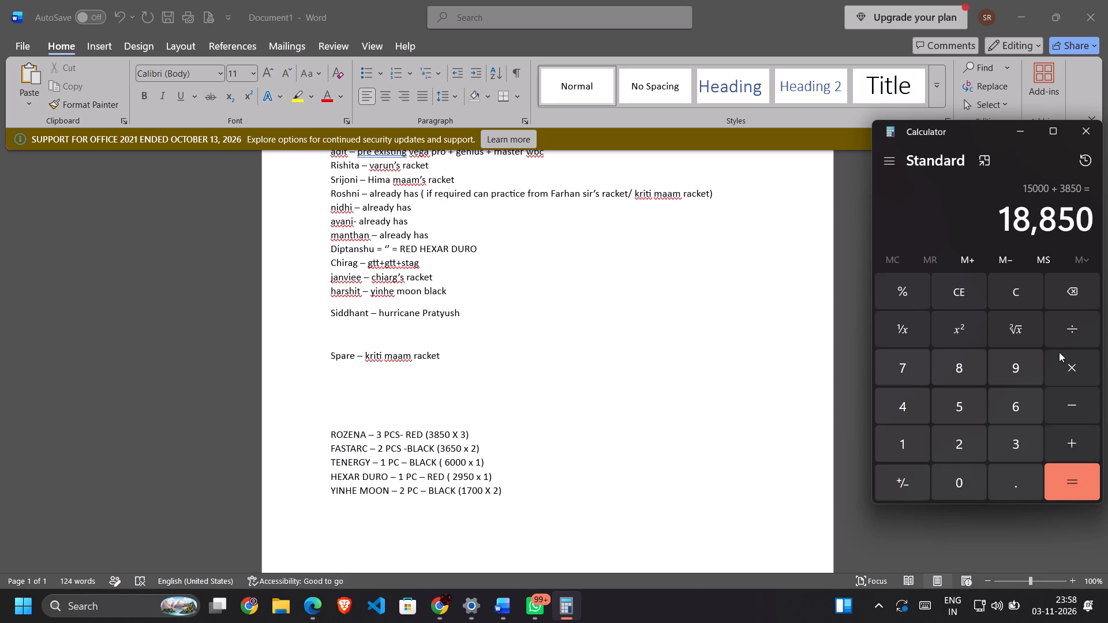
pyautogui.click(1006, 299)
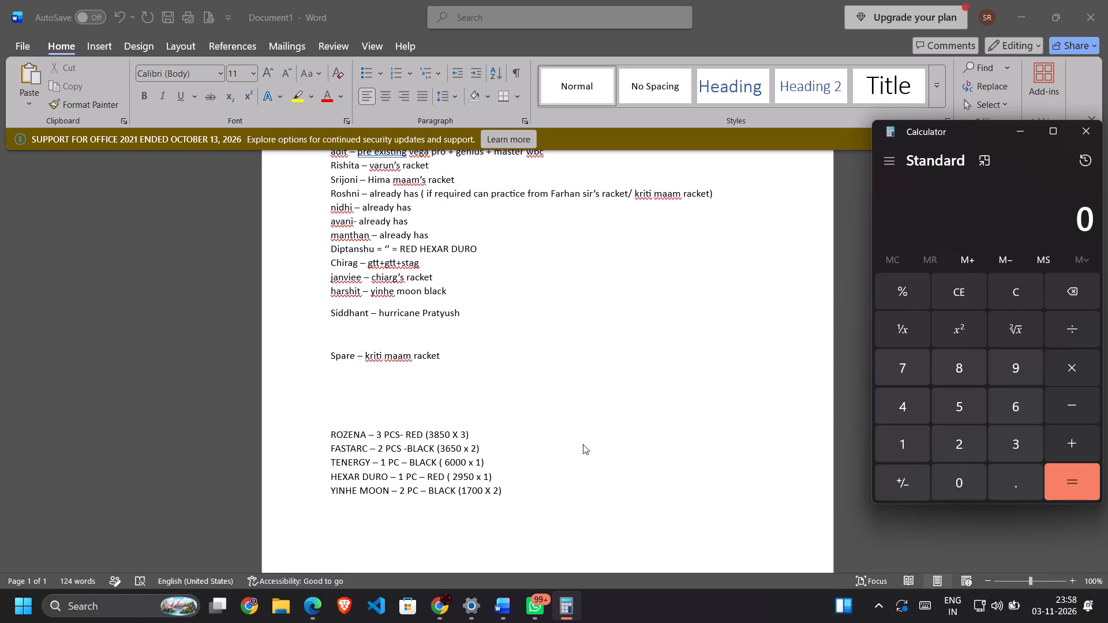
# Calculate the ROZENA cost as 3850 × 3.
pyautogui.click(1007, 441)
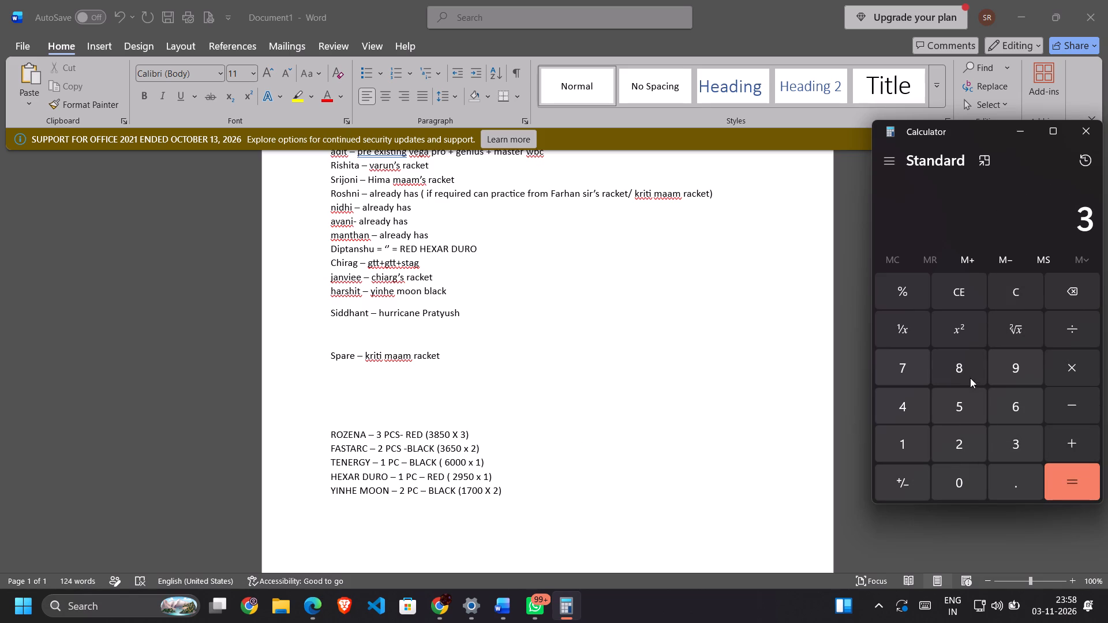
pyautogui.click(966, 374)
pyautogui.click(967, 413)
pyautogui.click(952, 479)
pyautogui.click(1064, 370)
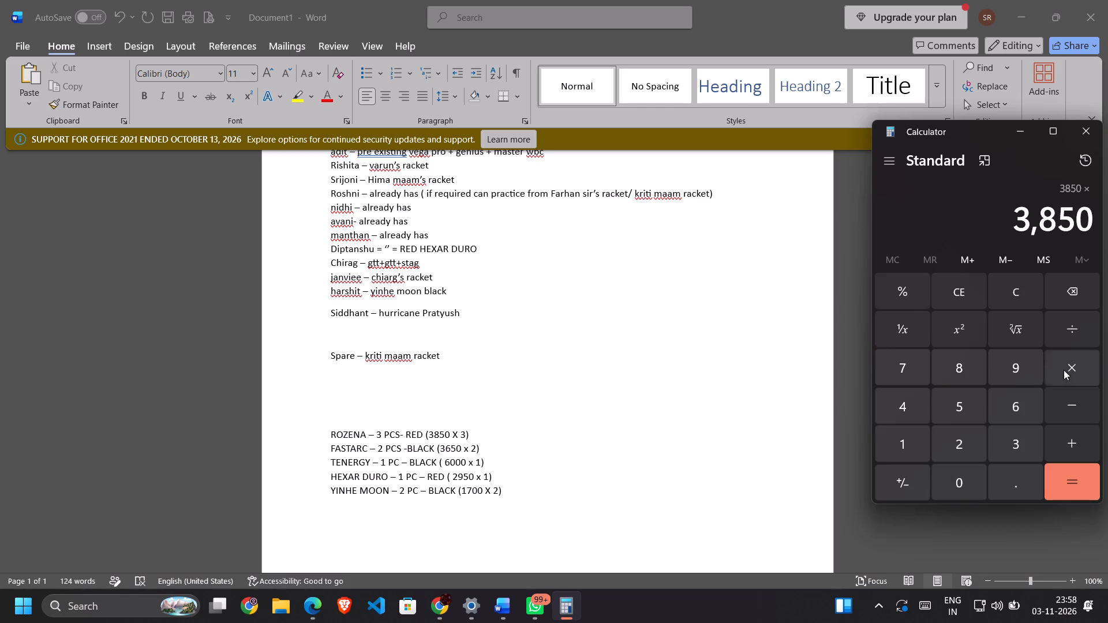
pyautogui.click(994, 457)
pyautogui.click(1062, 475)
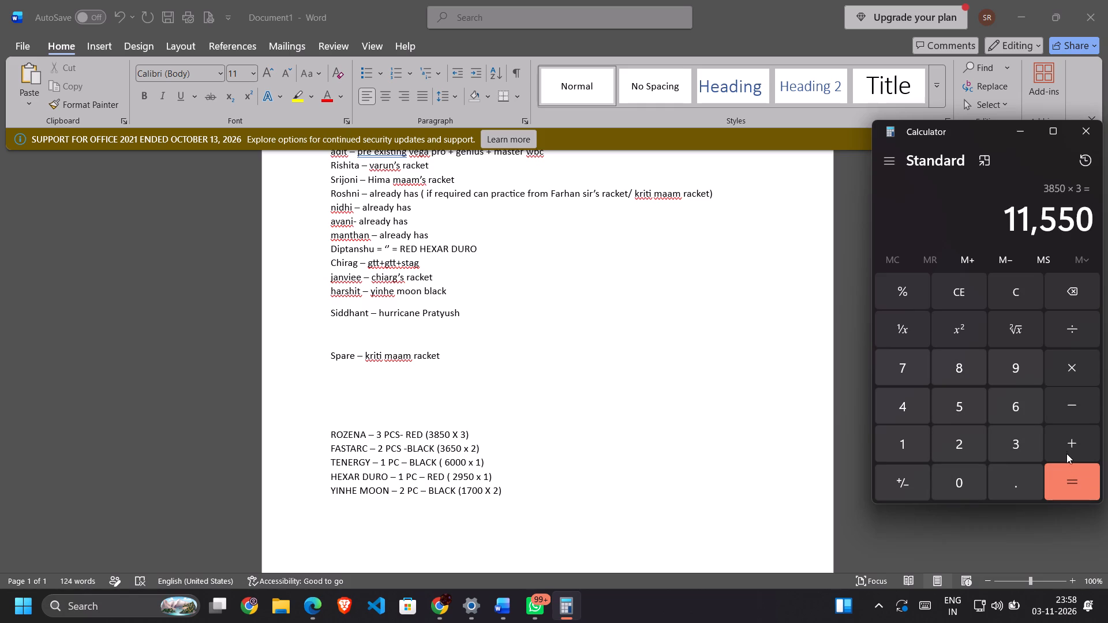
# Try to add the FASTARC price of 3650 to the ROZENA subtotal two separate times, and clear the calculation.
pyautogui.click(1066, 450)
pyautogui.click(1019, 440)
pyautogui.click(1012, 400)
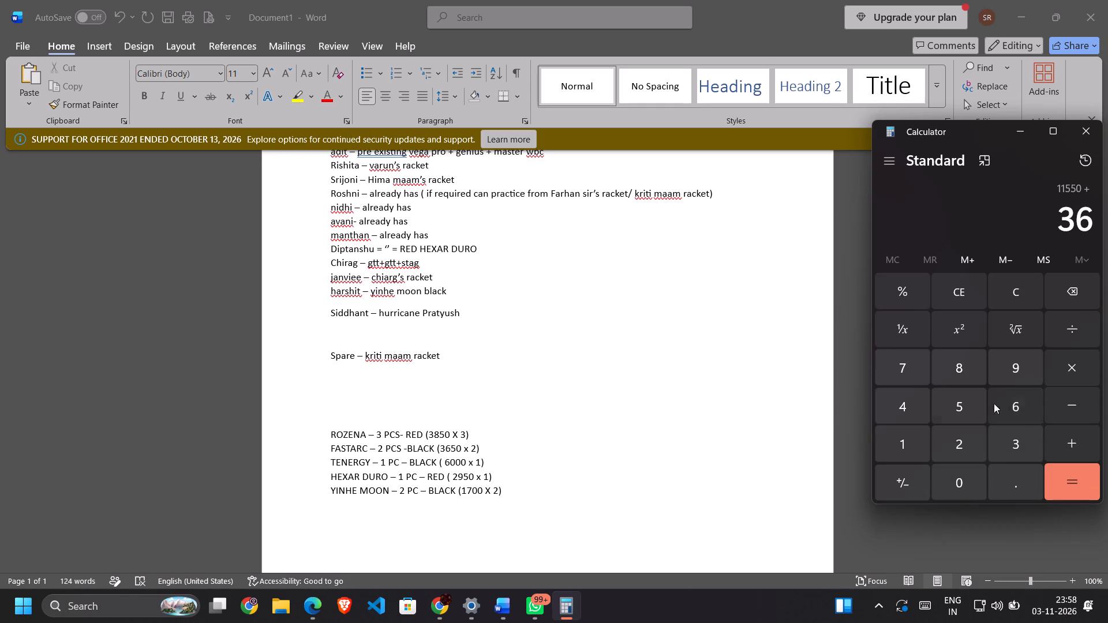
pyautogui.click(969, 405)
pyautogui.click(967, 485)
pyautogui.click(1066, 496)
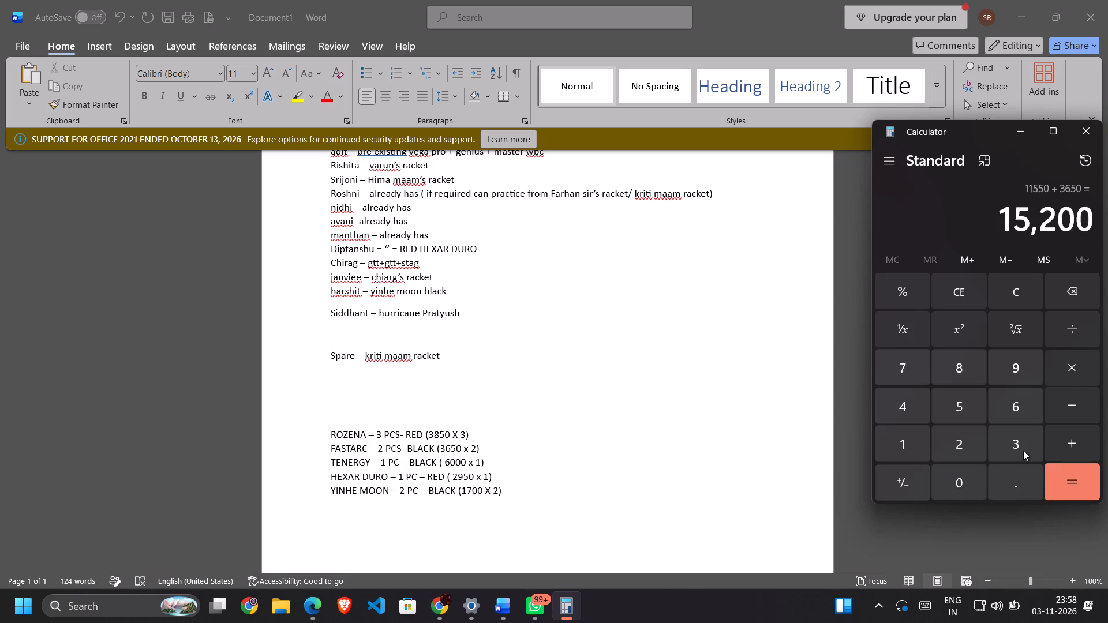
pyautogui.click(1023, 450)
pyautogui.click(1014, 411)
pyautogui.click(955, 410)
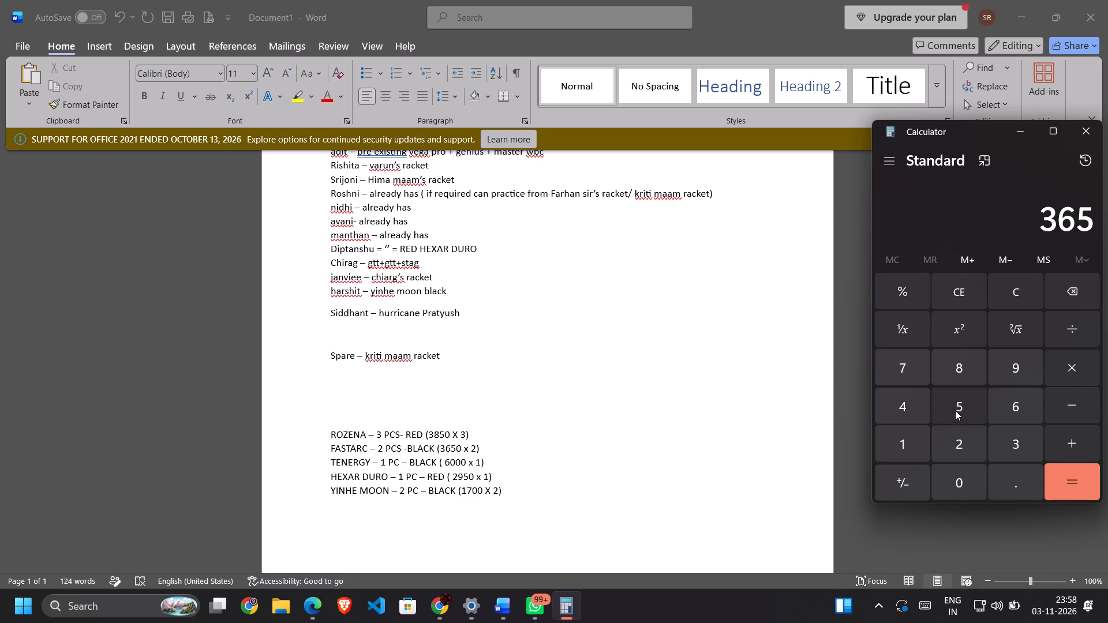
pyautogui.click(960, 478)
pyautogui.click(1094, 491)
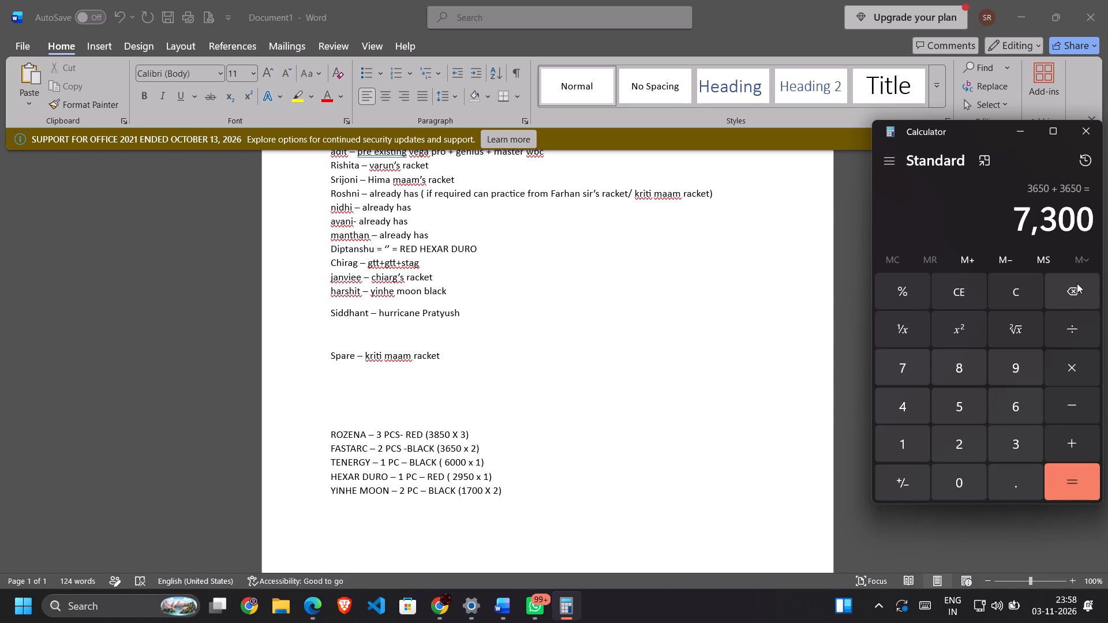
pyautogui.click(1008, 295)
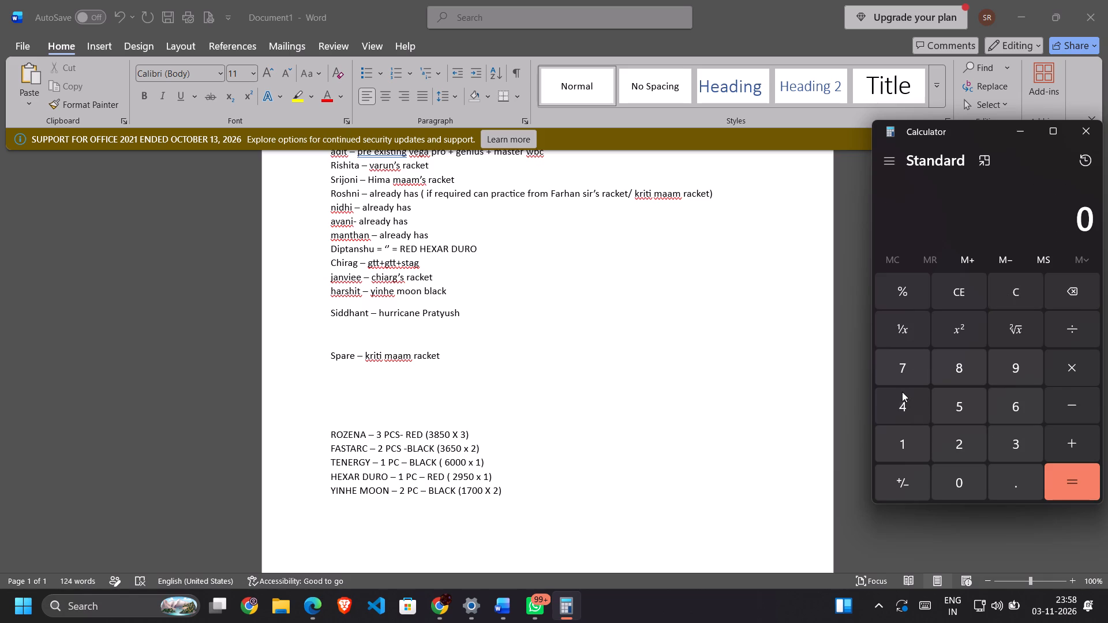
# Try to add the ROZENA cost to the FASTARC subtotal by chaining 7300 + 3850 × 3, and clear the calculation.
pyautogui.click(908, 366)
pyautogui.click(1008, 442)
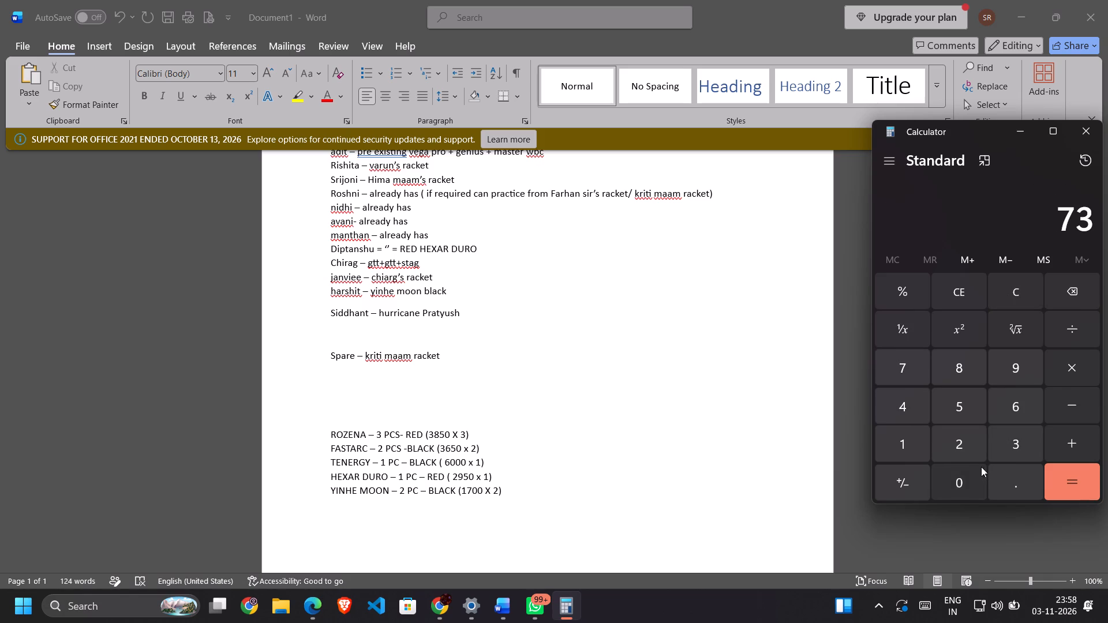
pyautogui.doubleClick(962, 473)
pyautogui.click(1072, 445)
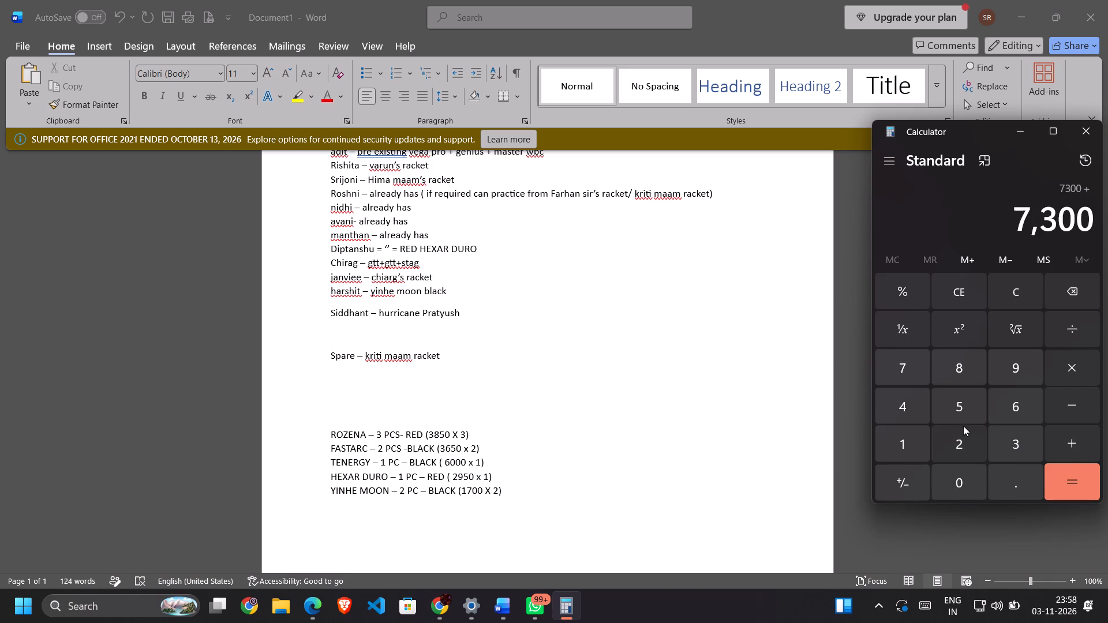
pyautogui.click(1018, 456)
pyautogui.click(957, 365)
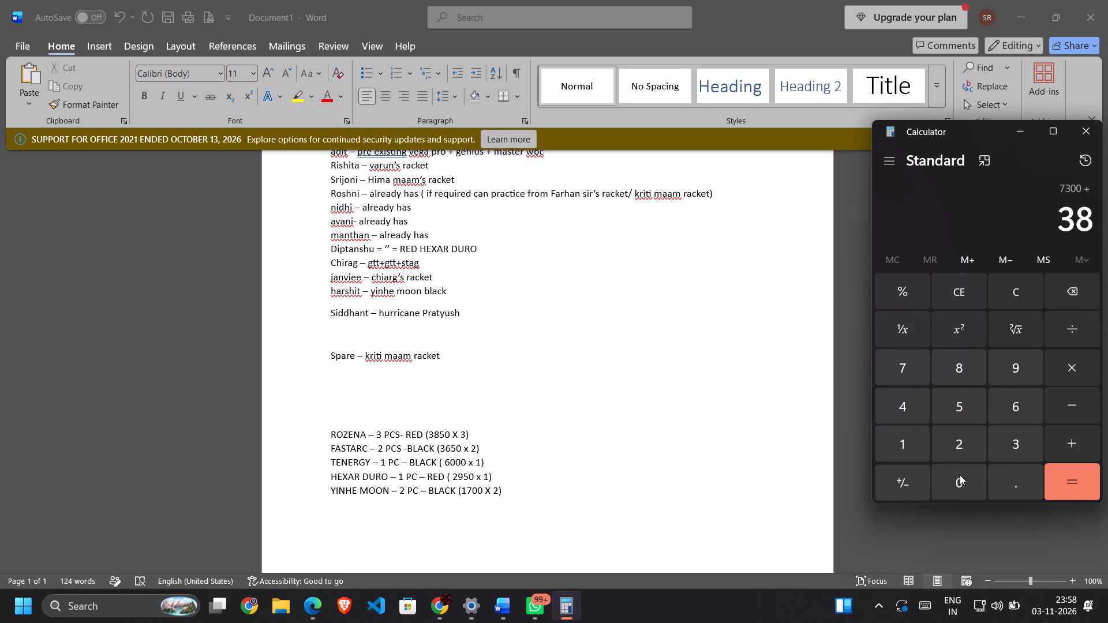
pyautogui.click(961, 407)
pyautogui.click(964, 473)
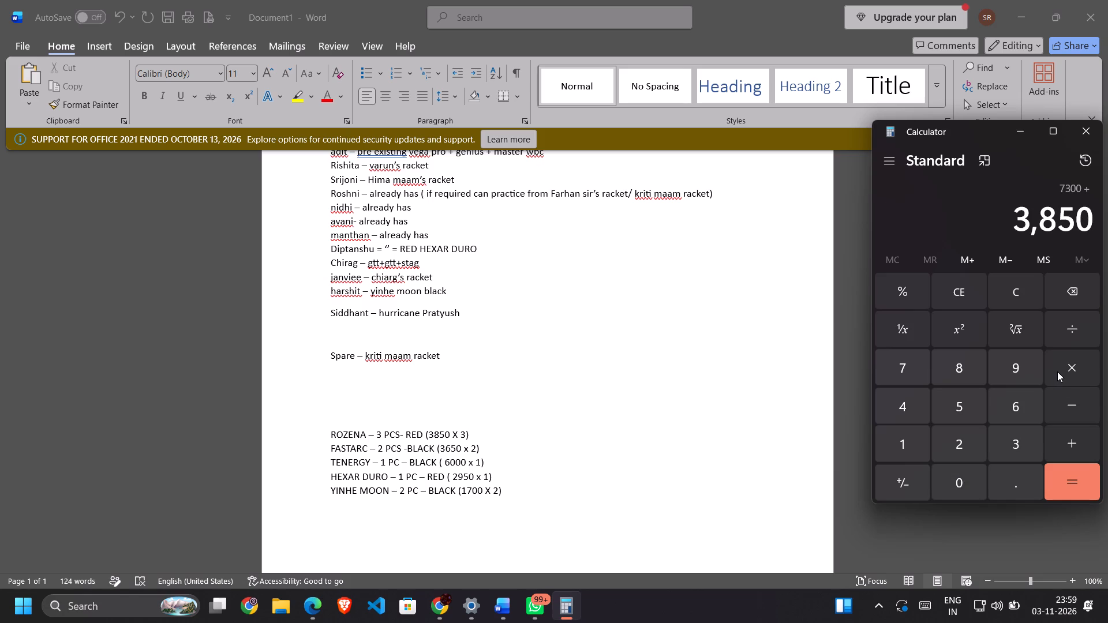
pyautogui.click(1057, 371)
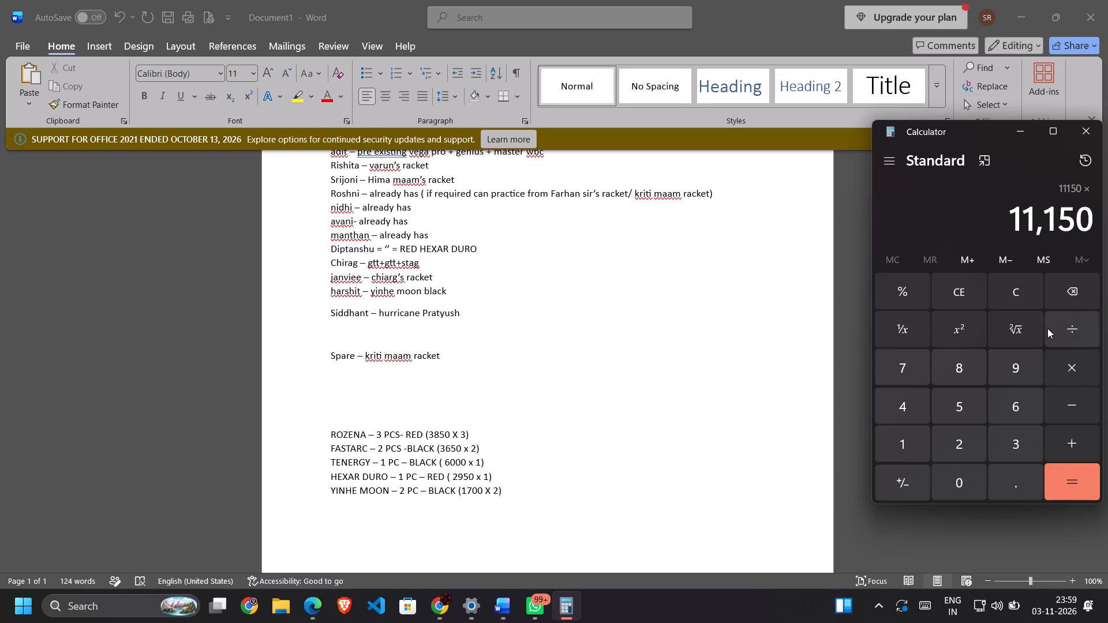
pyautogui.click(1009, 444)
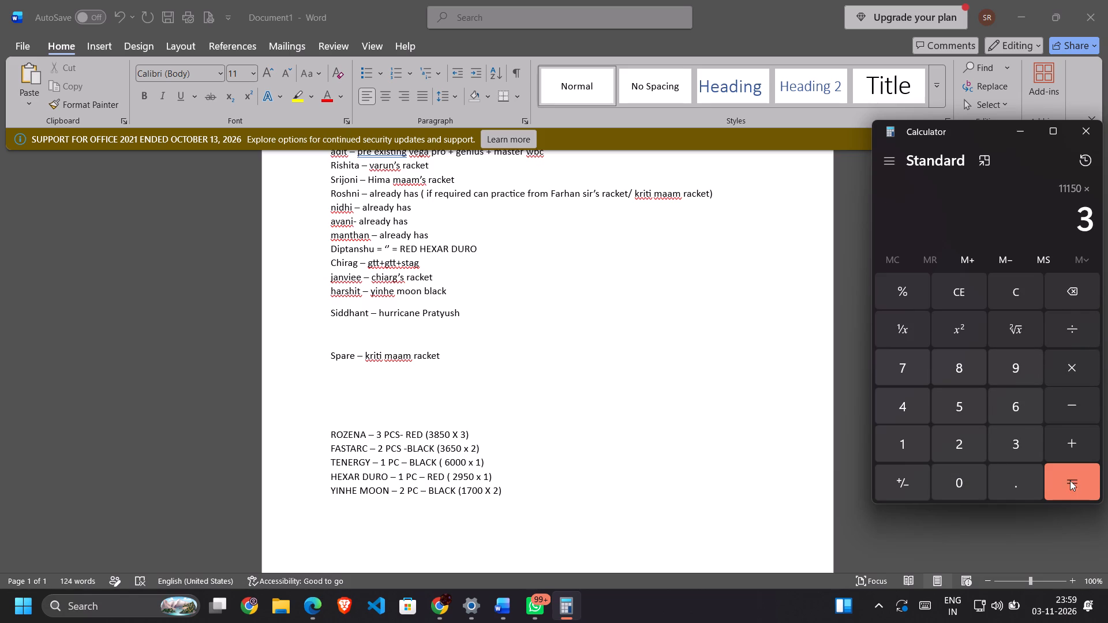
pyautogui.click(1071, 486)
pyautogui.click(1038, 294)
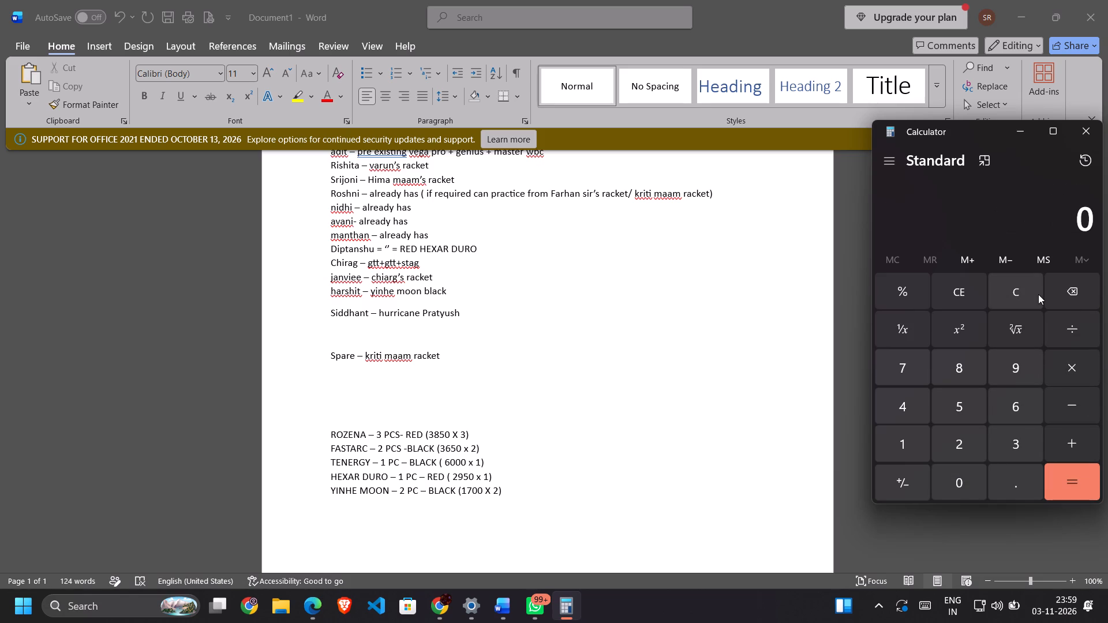
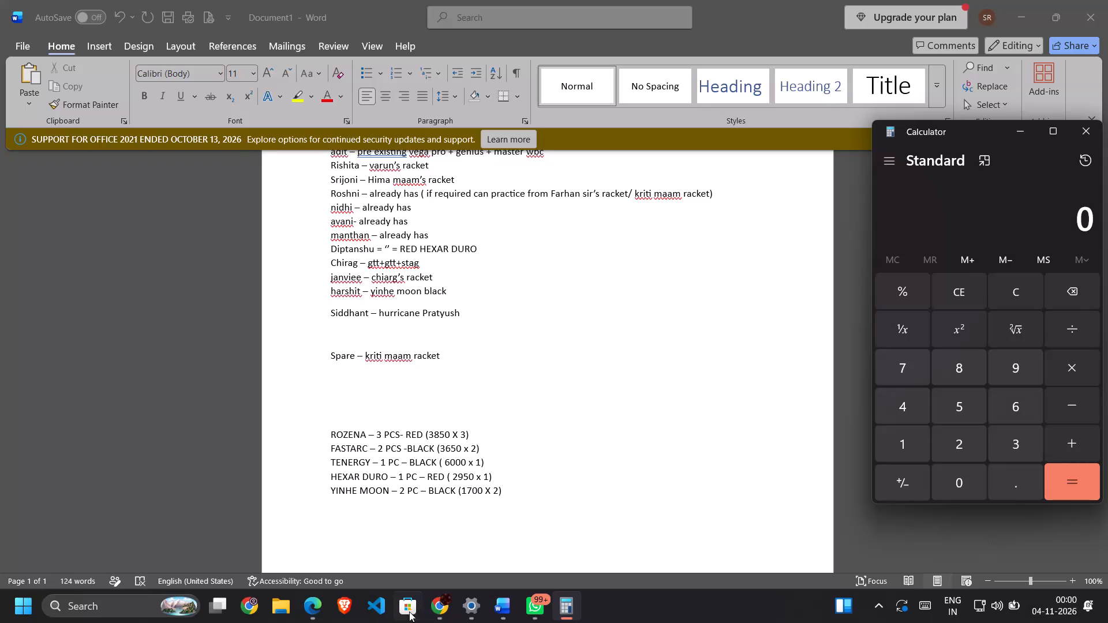
# Switch to Chrome and search the Ping Pong Star store for "multiball", looking over the ball packs and their prices.
pyautogui.click(436, 613)
pyautogui.click(236, 109)
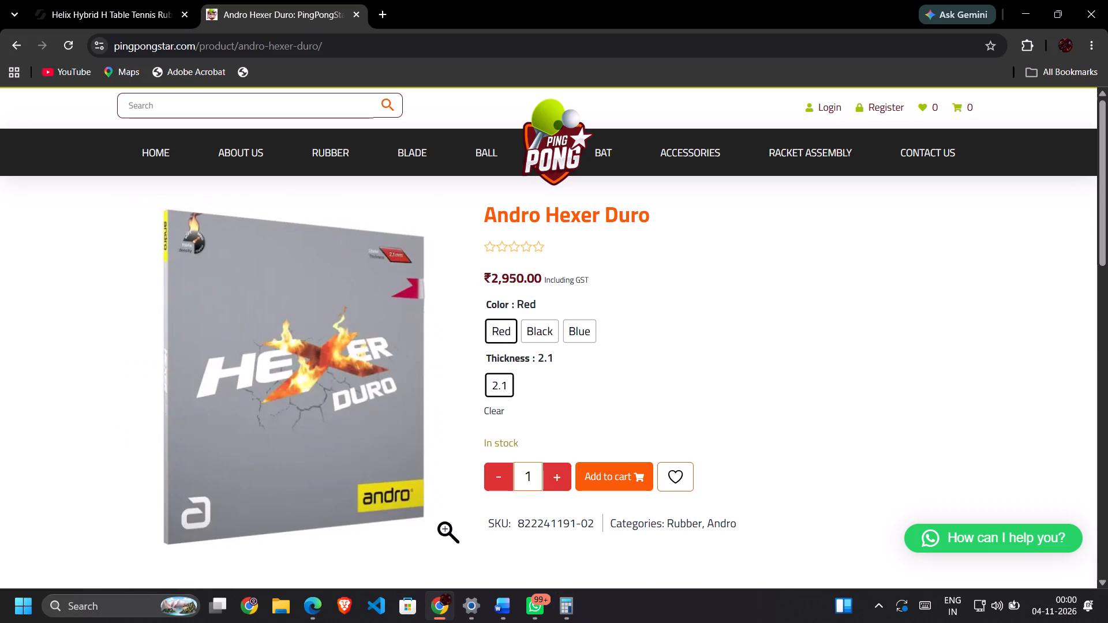
pyautogui.write('multiball')
pyautogui.press('Return')
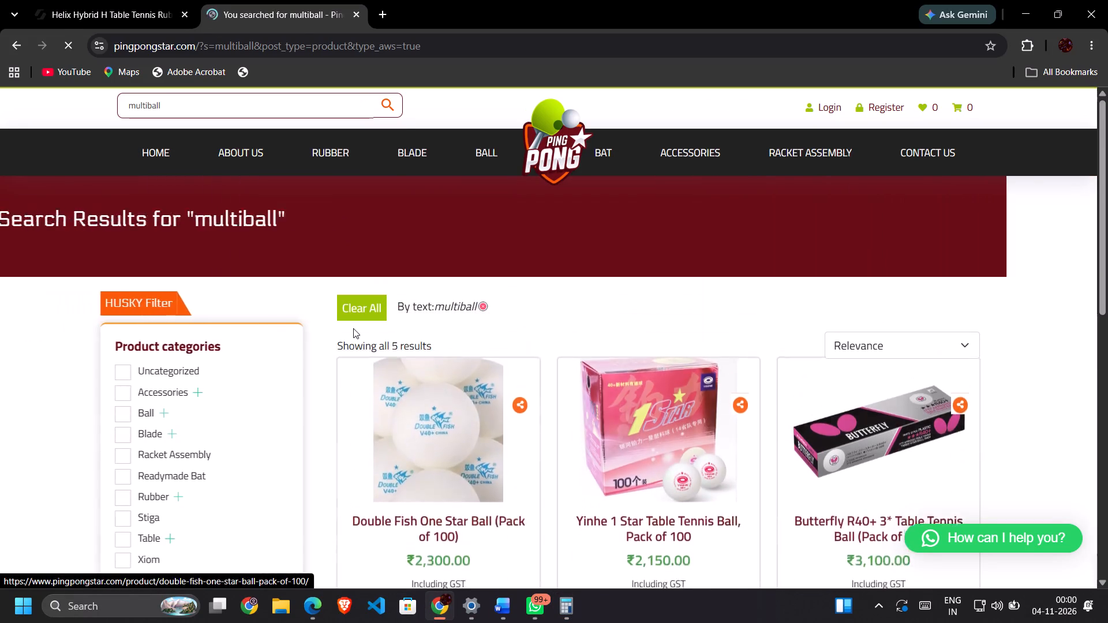
pyautogui.scroll(-3, 353, 328)
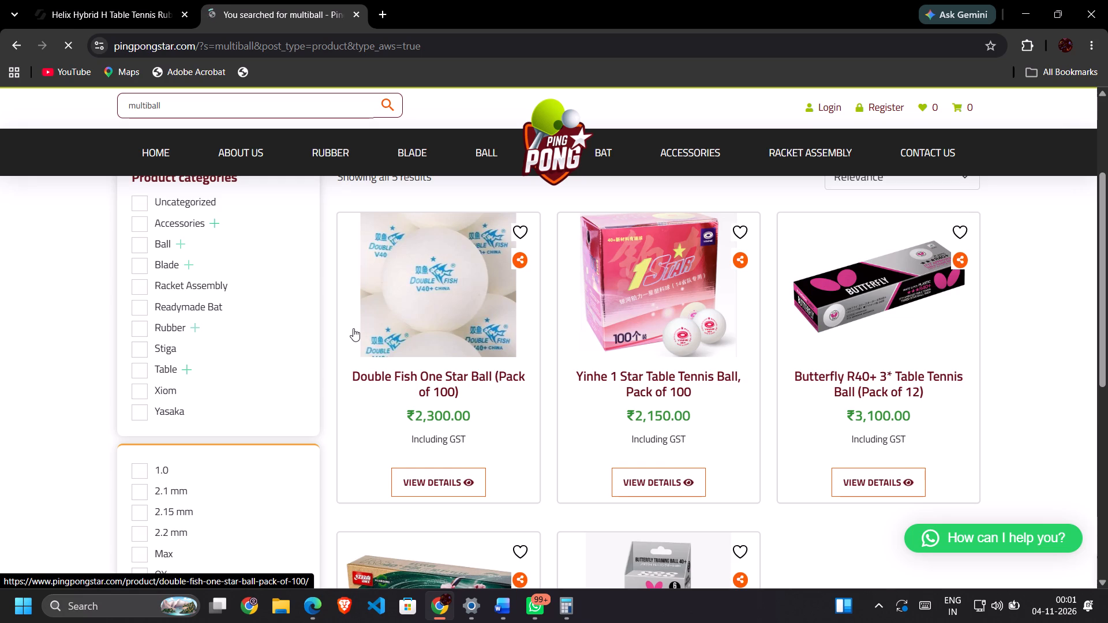
# Search the Ping Pong Star store for "case".
pyautogui.click(201, 105)
pyautogui.hotkey('ctrl', 'a')
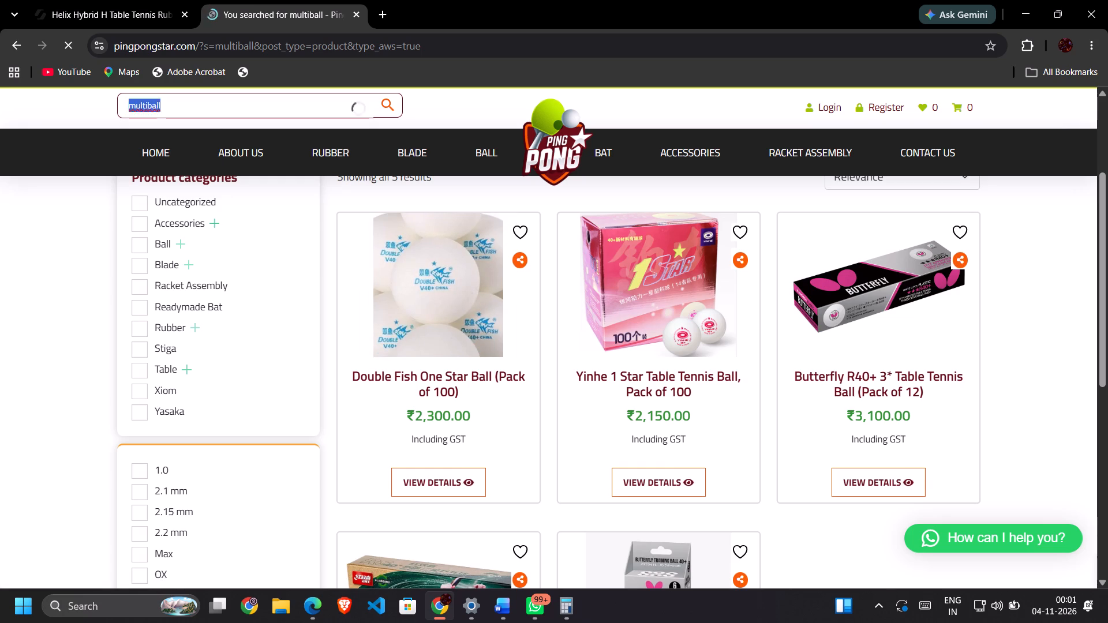
pyautogui.press('BackSpace')
pyautogui.write('case')
pyautogui.press('Return')
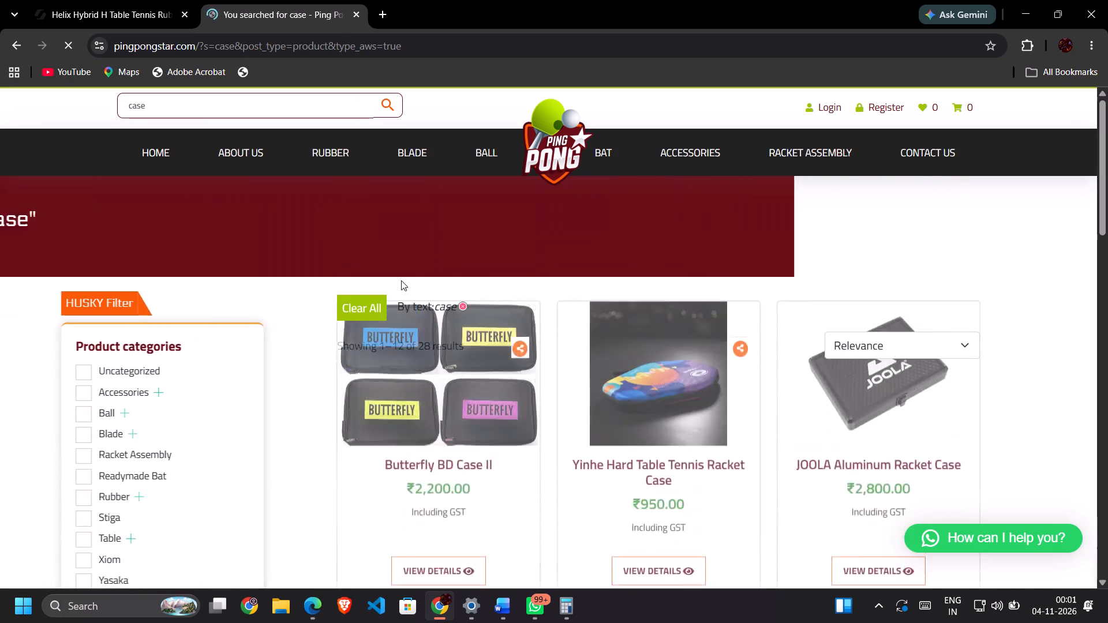
# Examine the racket cases and their prices on the first page of search results.
pyautogui.scroll(-2, 643, 387)
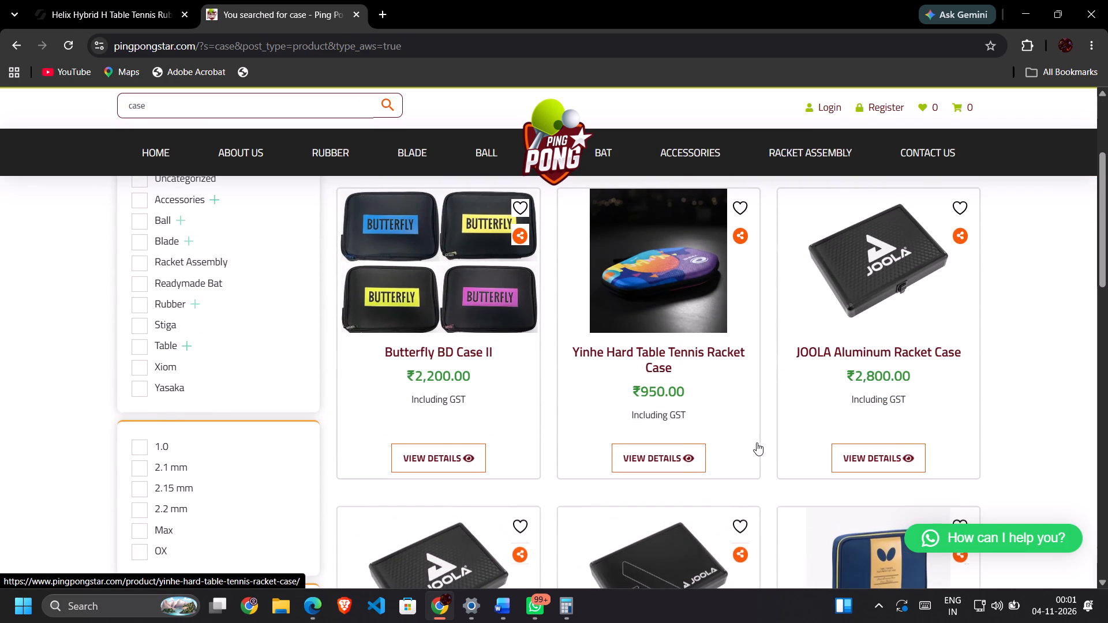
pyautogui.scroll(-1, 757, 442)
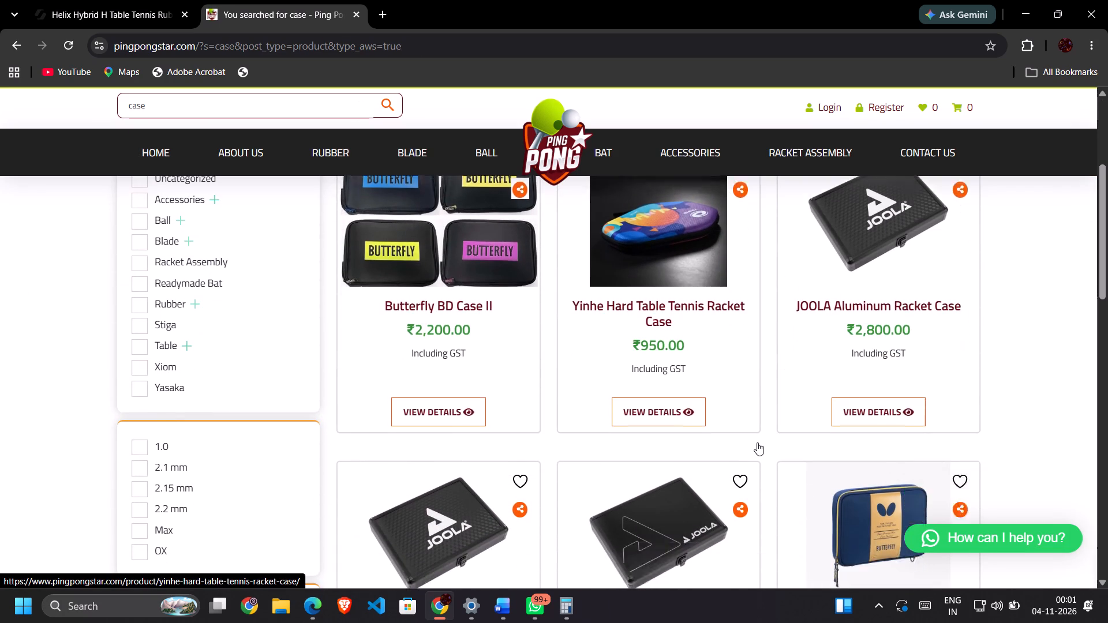
pyautogui.scroll(-2, 757, 442)
pyautogui.scroll(1, 757, 442)
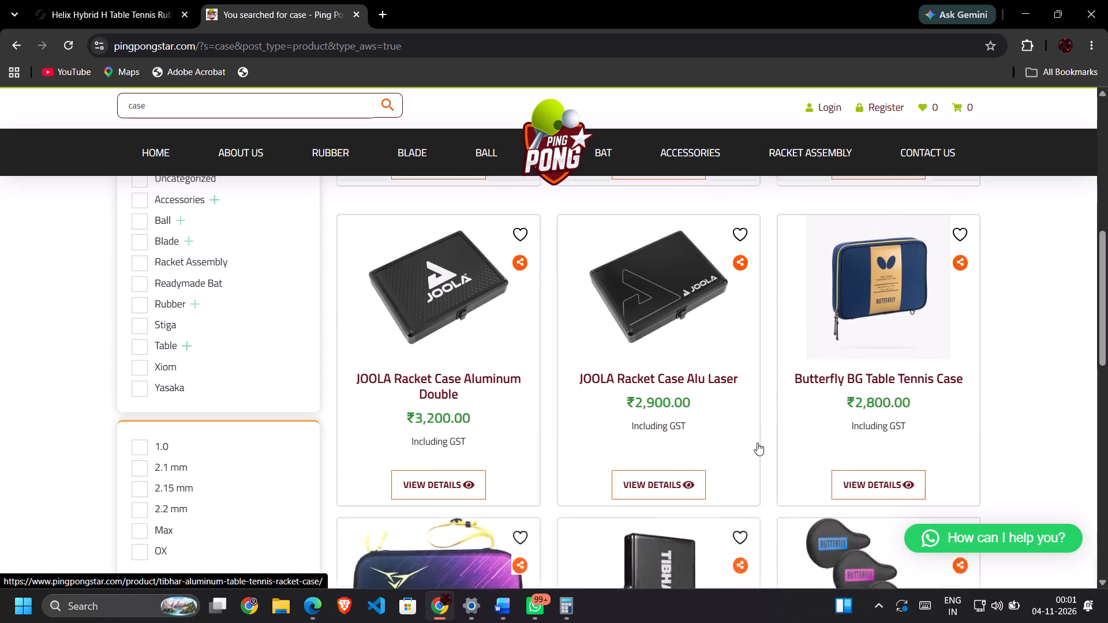
pyautogui.scroll(2, 757, 442)
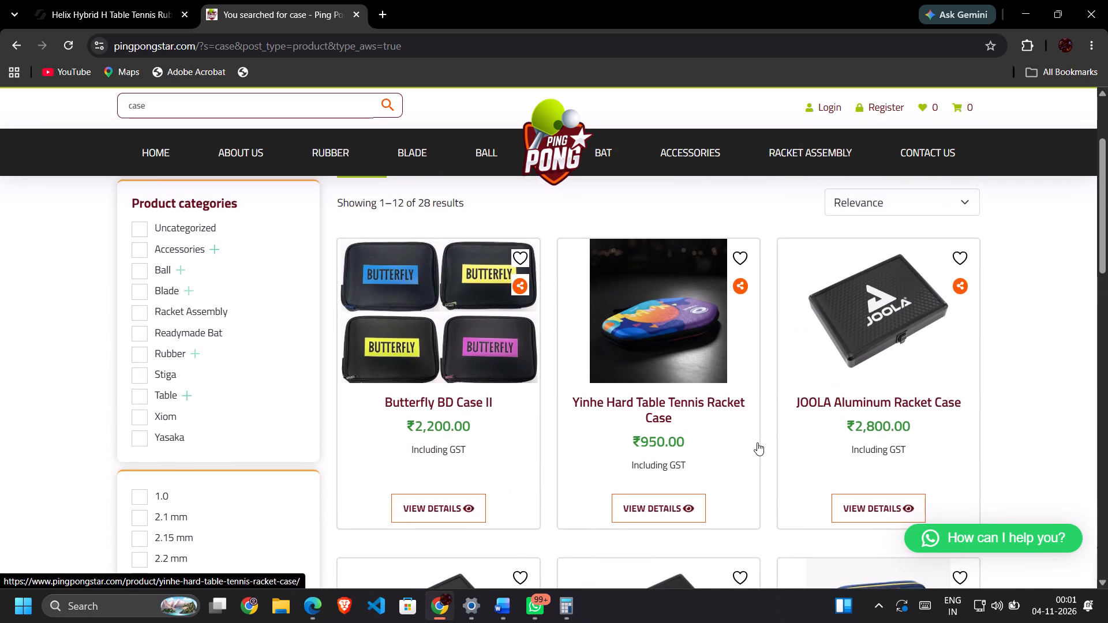
pyautogui.scroll(-5, 757, 442)
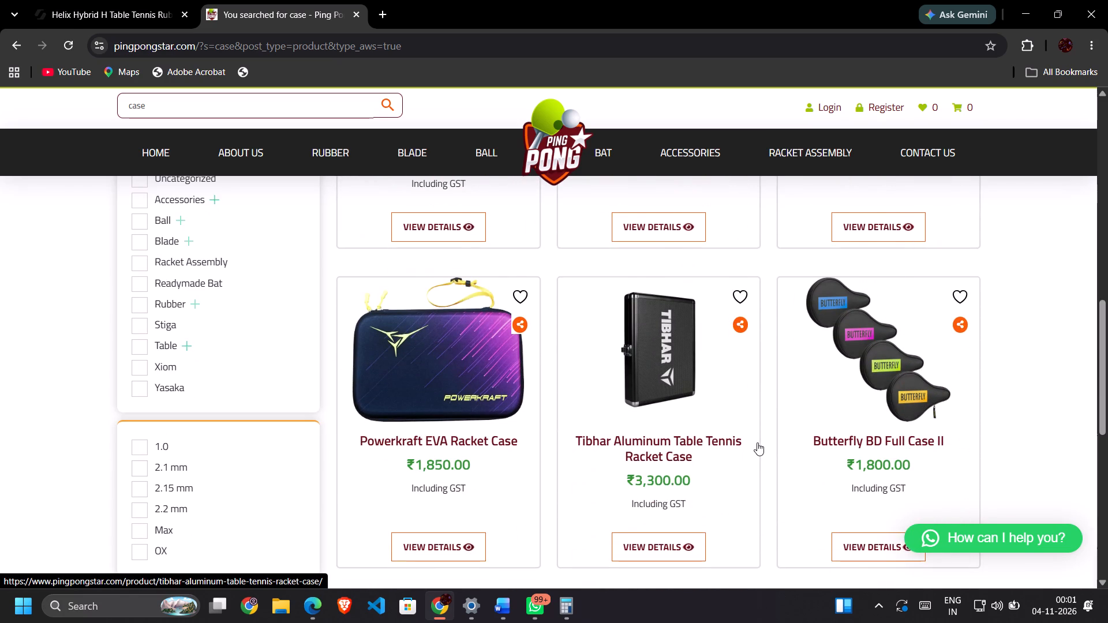
pyautogui.scroll(-2, 757, 442)
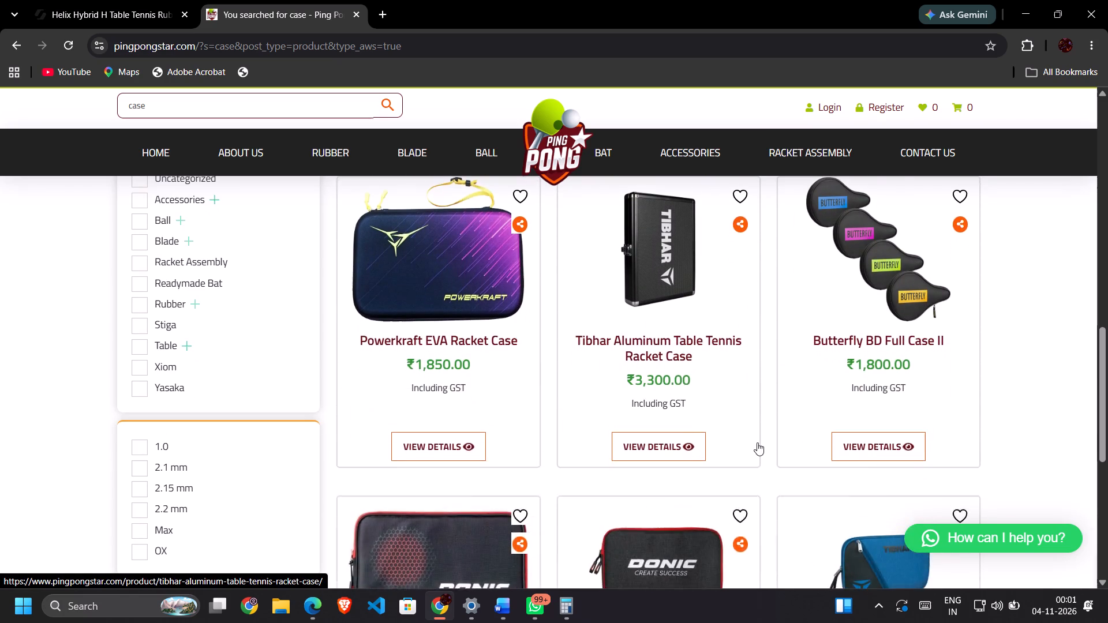
pyautogui.scroll(-1, 757, 442)
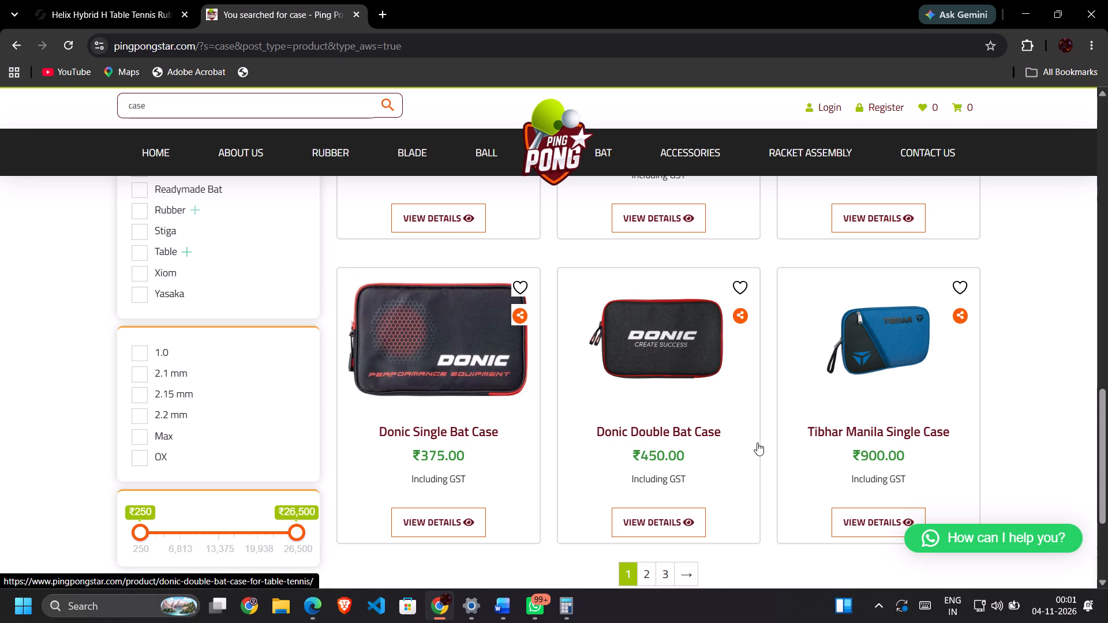
pyautogui.scroll(-1, 757, 442)
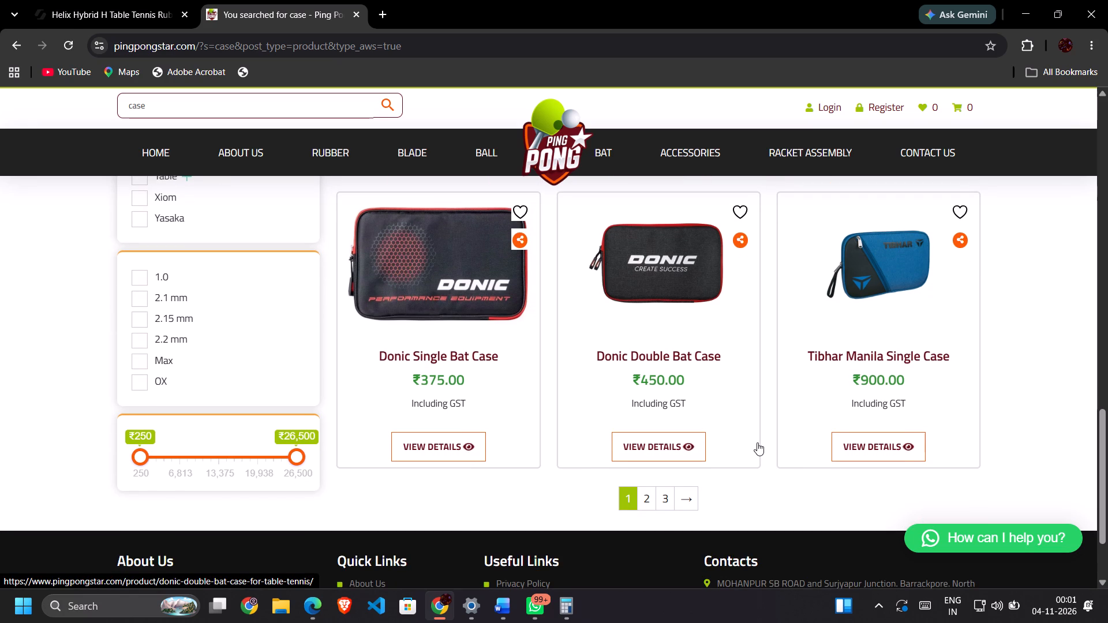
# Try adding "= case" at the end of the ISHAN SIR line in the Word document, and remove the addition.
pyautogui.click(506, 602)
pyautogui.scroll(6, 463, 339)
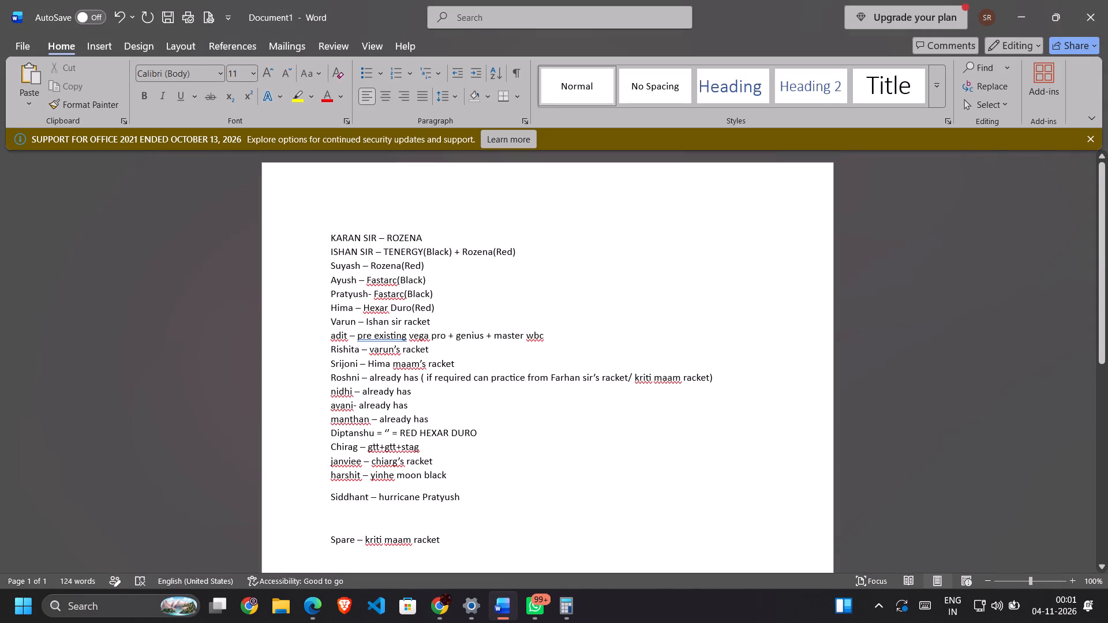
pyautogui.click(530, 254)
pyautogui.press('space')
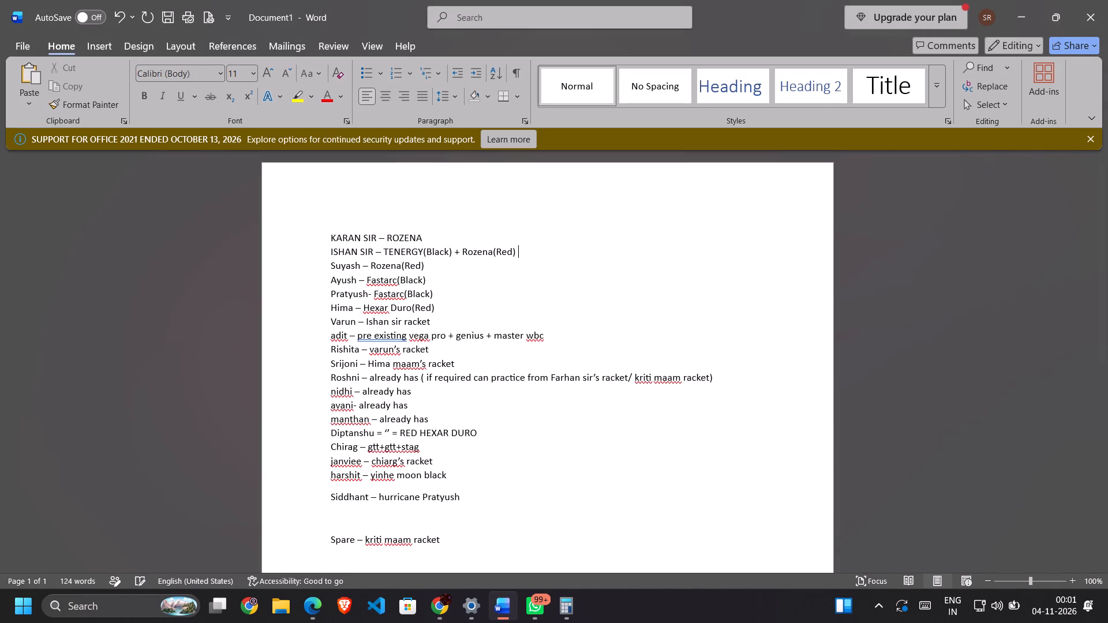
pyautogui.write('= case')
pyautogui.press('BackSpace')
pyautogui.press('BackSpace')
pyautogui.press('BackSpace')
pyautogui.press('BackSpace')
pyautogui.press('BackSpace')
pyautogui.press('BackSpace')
# Return to Chrome, search the Ping Pong Star store for "case stag", and look through the racket cases offered.
pyautogui.hotkey('alt', 'Tab')
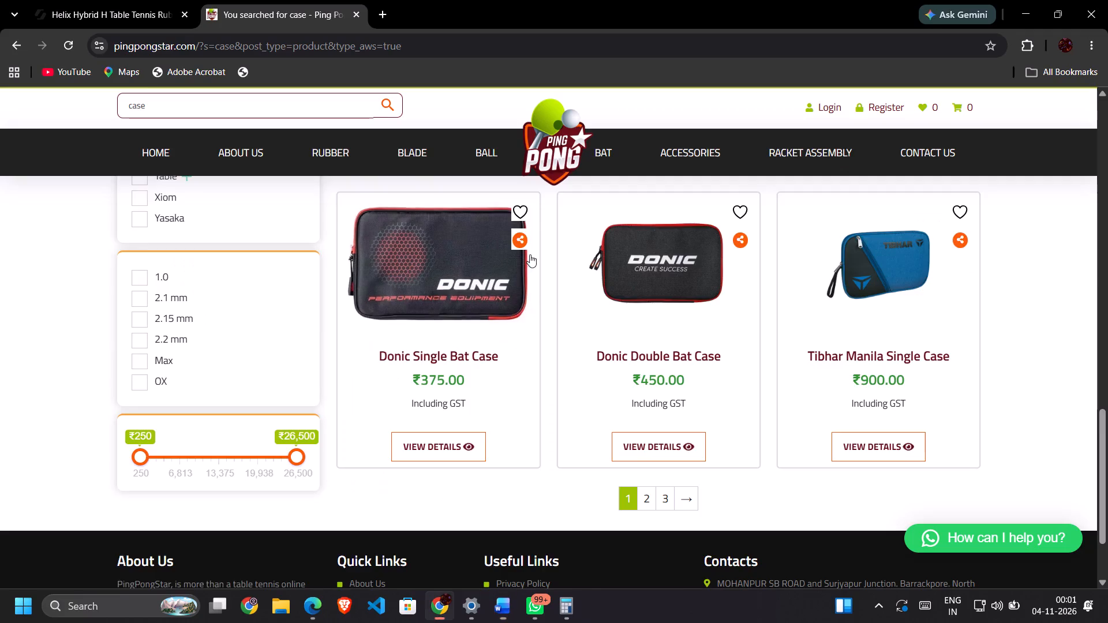
pyautogui.scroll(-1, 476, 463)
pyautogui.scroll(5, 583, 408)
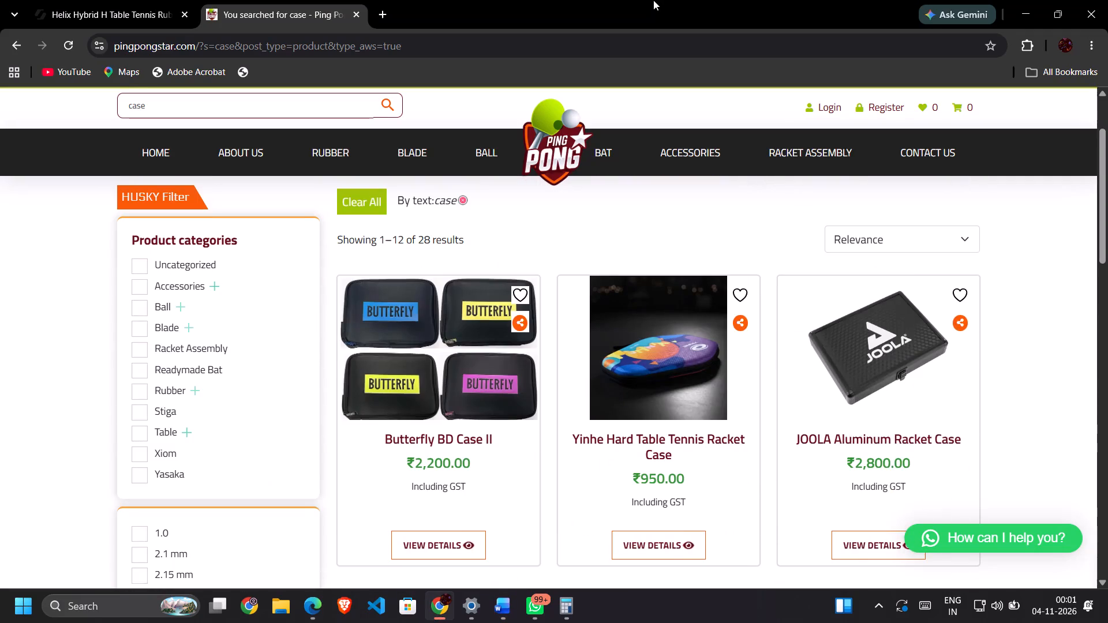
pyautogui.scroll(1, 653, 1)
pyautogui.click(179, 103)
pyautogui.press('space')
pyautogui.write('stag')
pyautogui.press('Return')
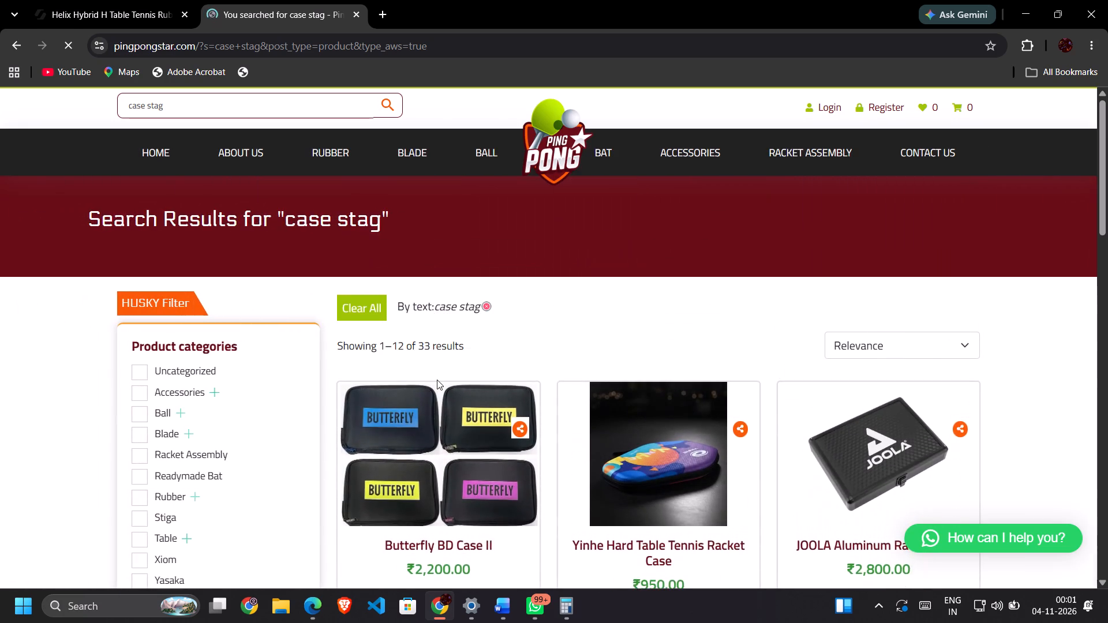
pyautogui.scroll(-2, 437, 380)
pyautogui.scroll(-1, 613, 404)
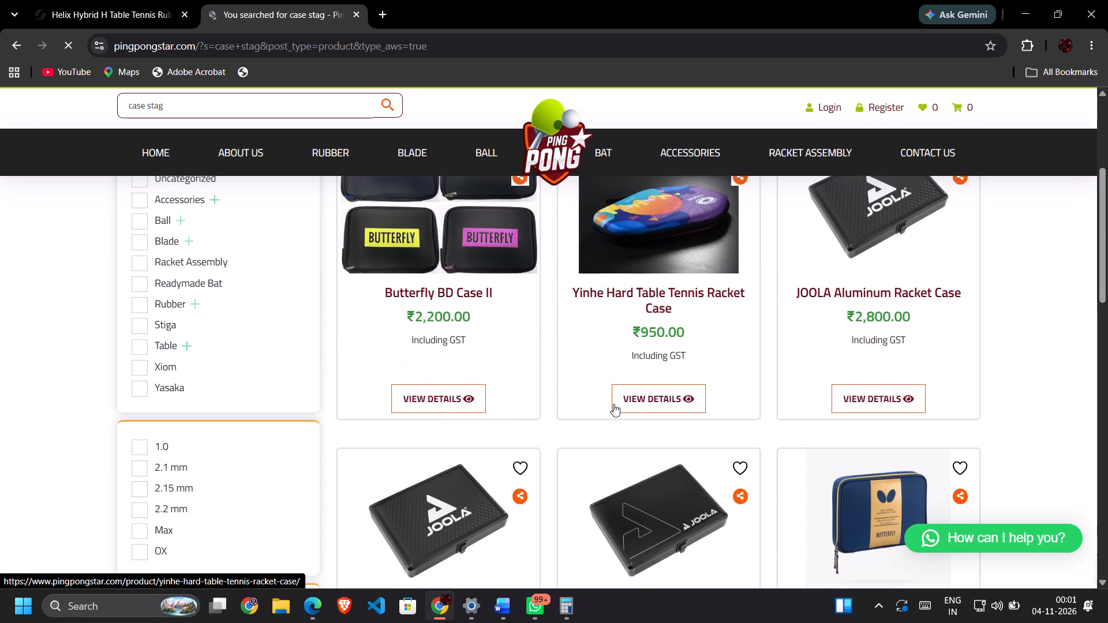
pyautogui.scroll(-1, 613, 404)
pyautogui.scroll(1, 613, 404)
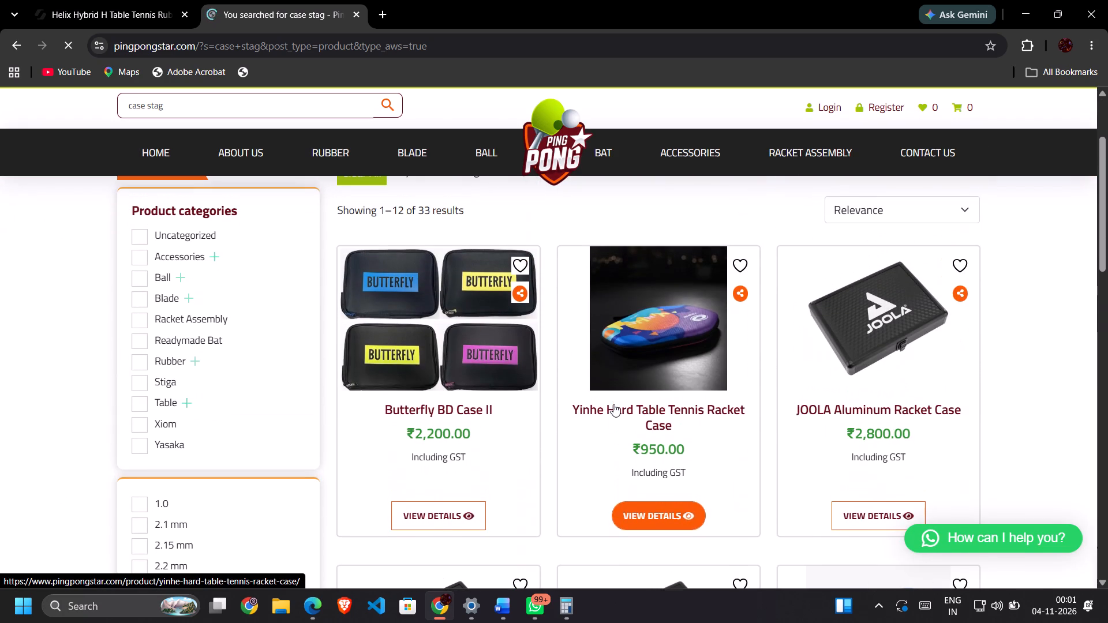
# Open the Yinhe Hard Table Tennis Racket Case product page, view its pictures, and go back towards the search results.
pyautogui.click(632, 347)
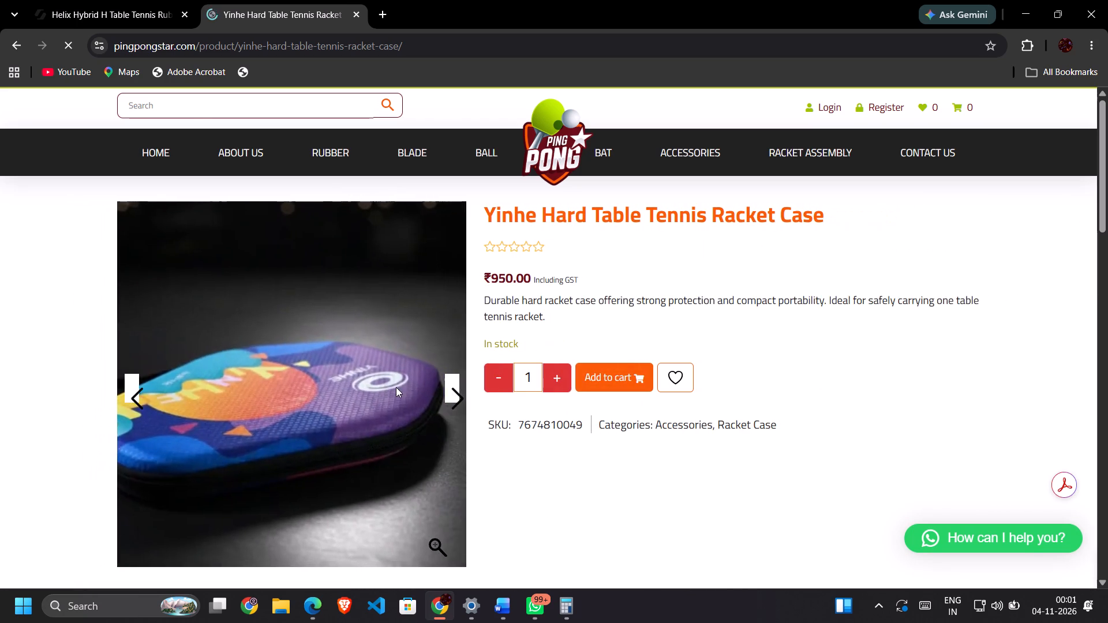
pyautogui.click(448, 394)
pyautogui.click(457, 399)
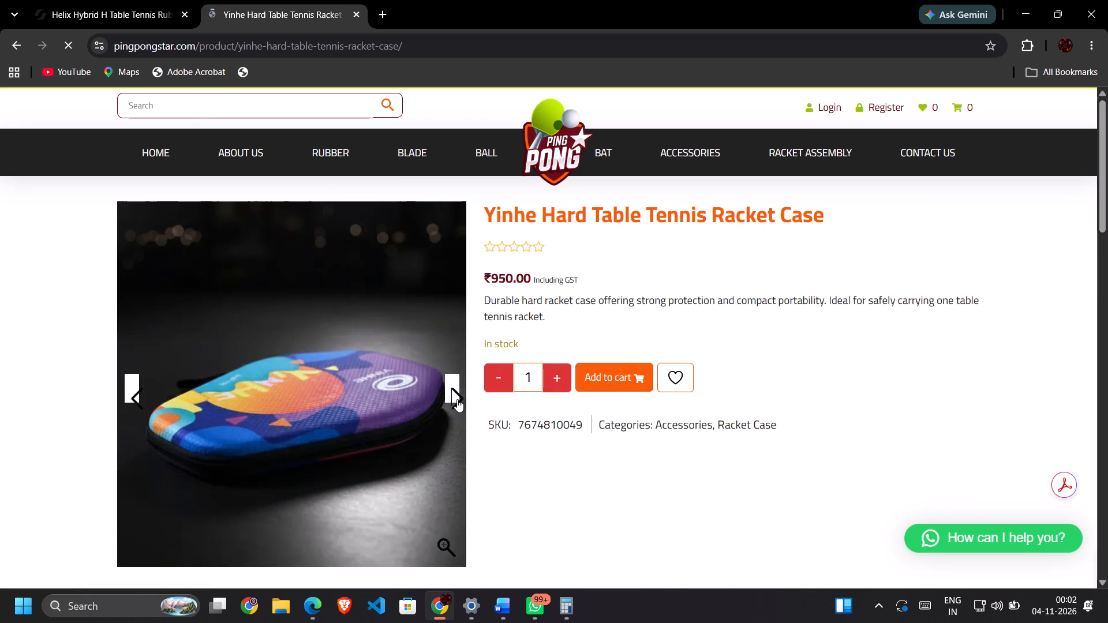
pyautogui.click(457, 399)
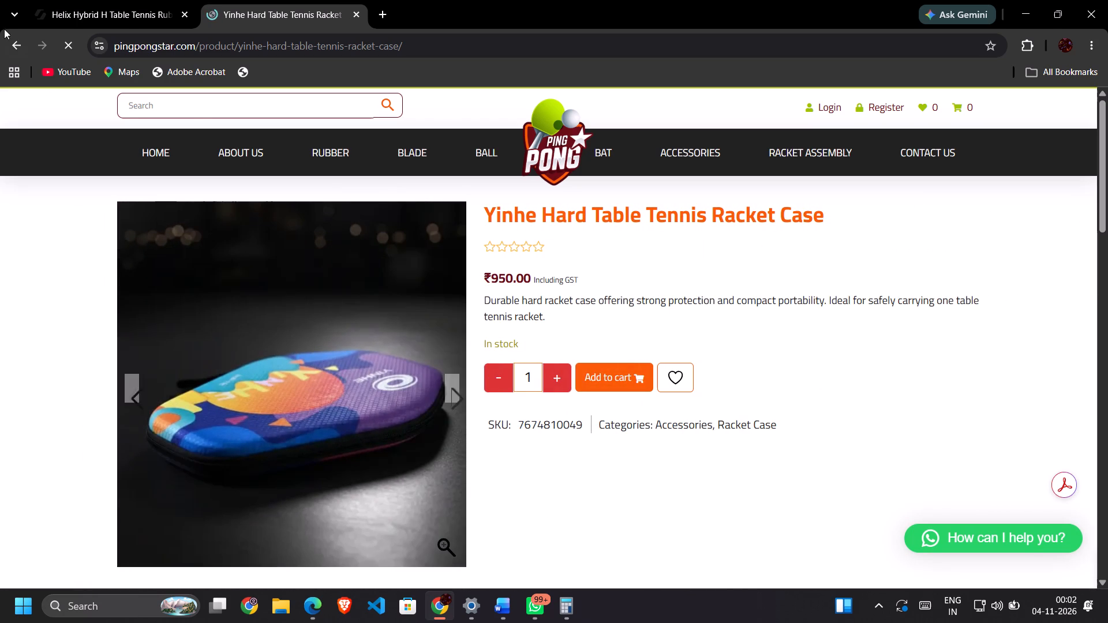
pyautogui.click(14, 54)
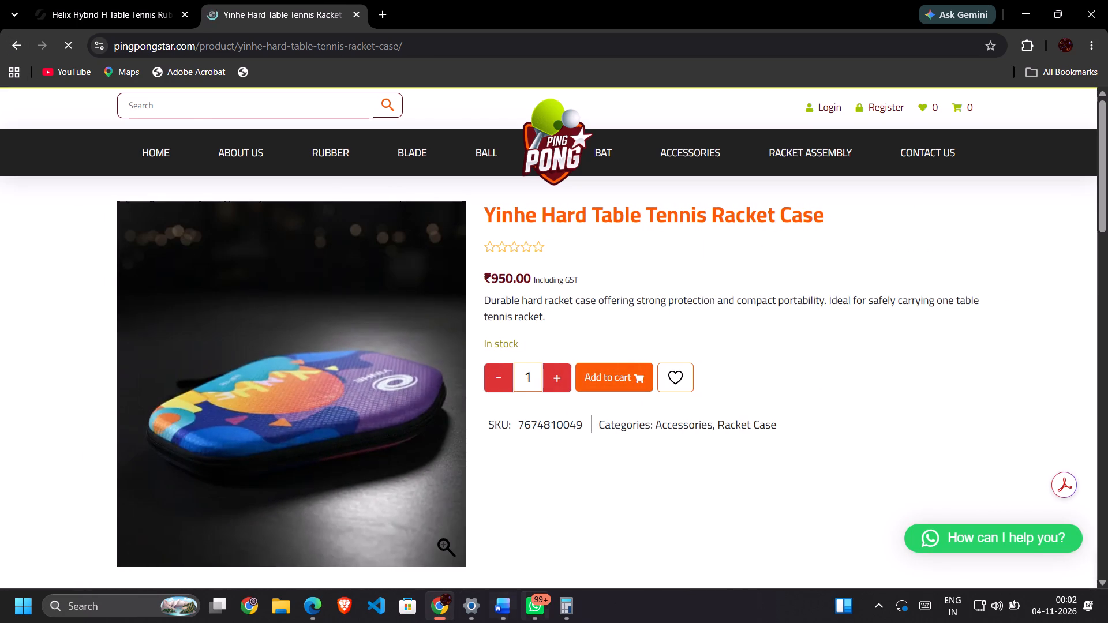
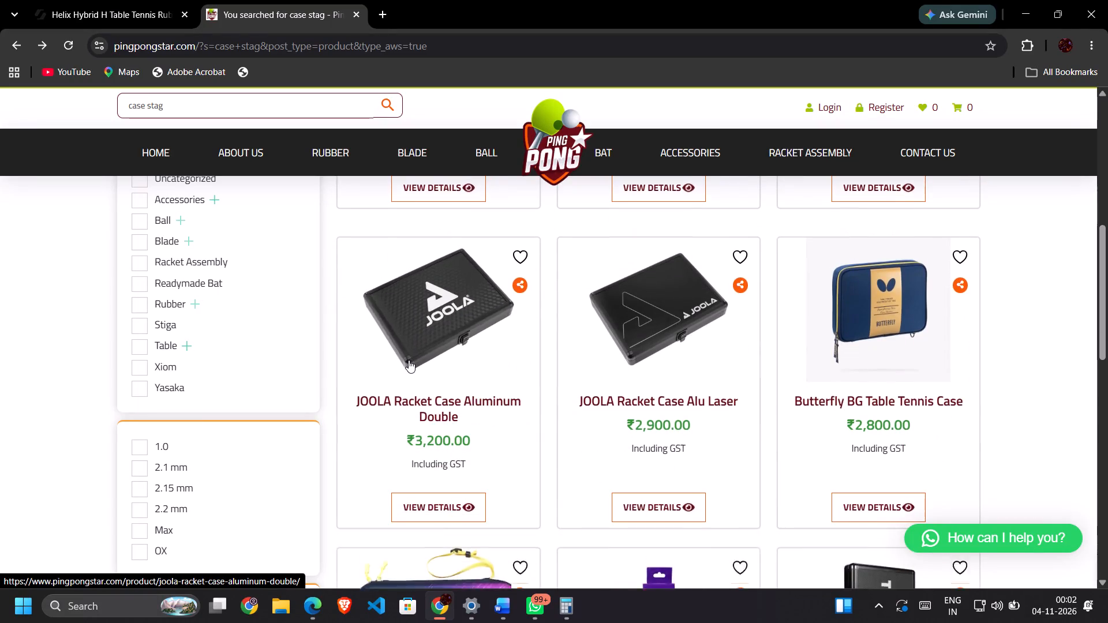
# Examine the remaining racket cases and their prices on the first page of the "case stag" search results.
pyautogui.scroll(-2, 409, 360)
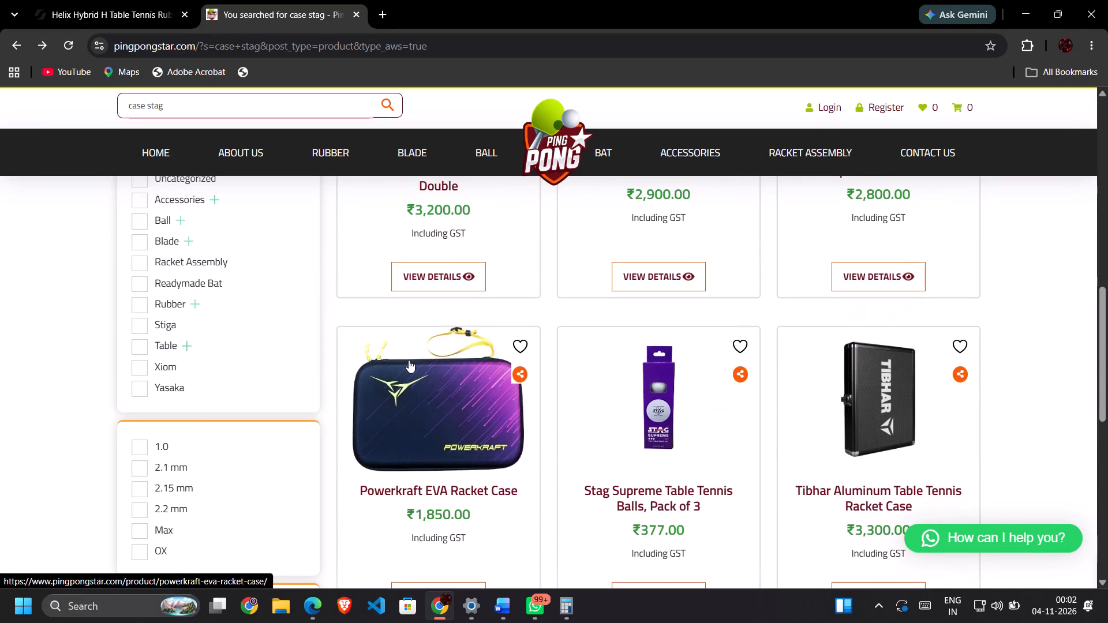
pyautogui.scroll(-4, 409, 360)
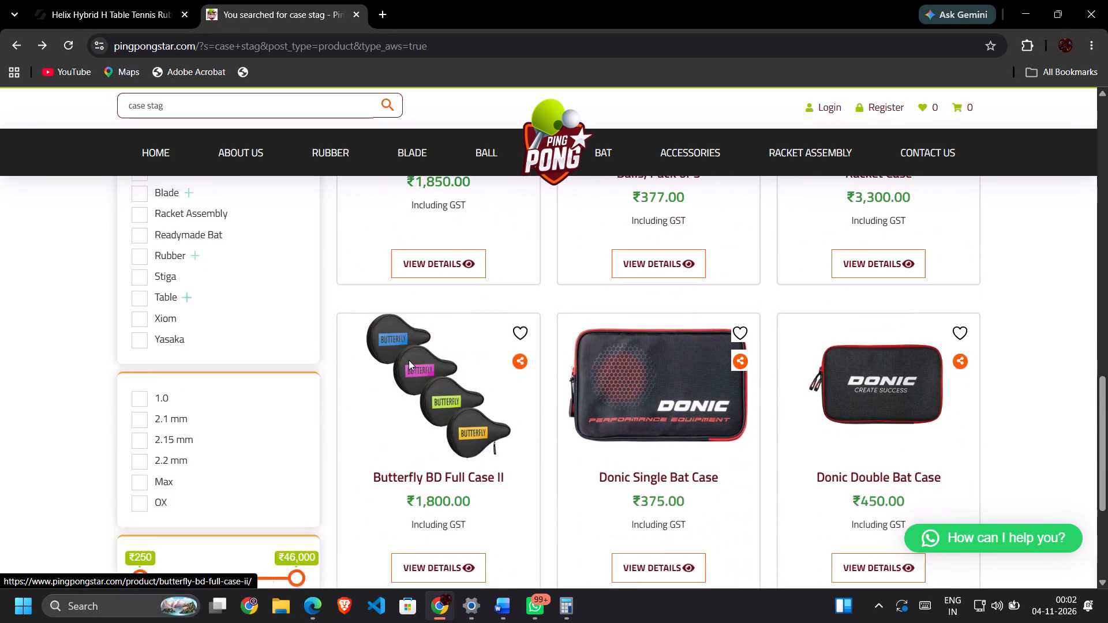
pyautogui.scroll(-2, 409, 360)
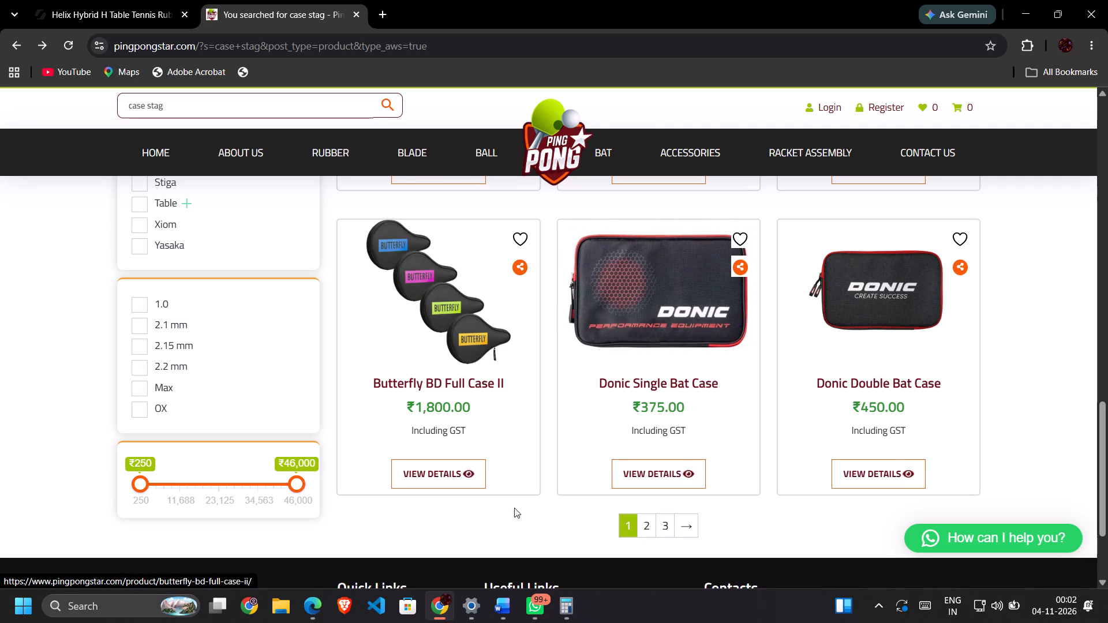
# Switch to the Word document and review the list of players with their assigned rubbers and rackets, comparing it with the store page in Chrome.
pyautogui.click(513, 616)
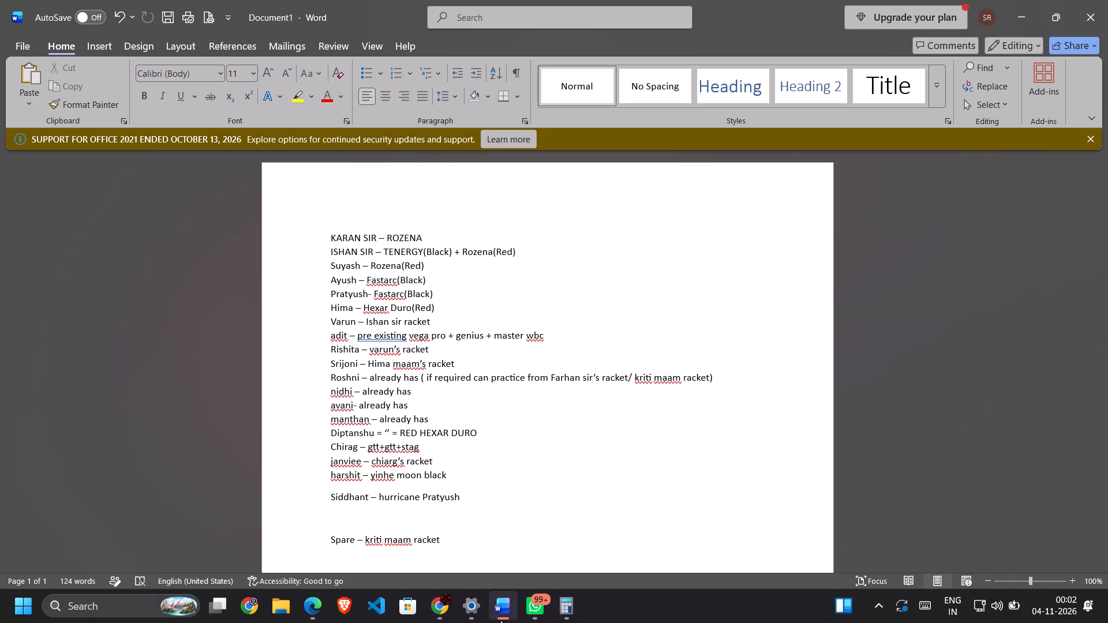
pyautogui.hotkey('alt', 'Tab')
pyautogui.hotkey('alt', 'Tab')
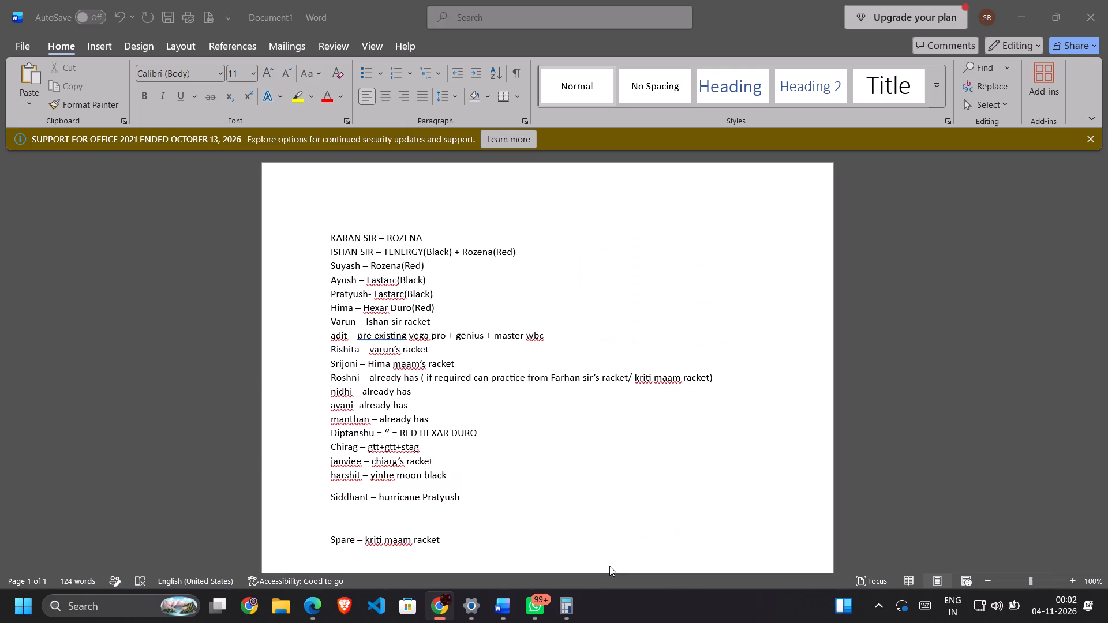
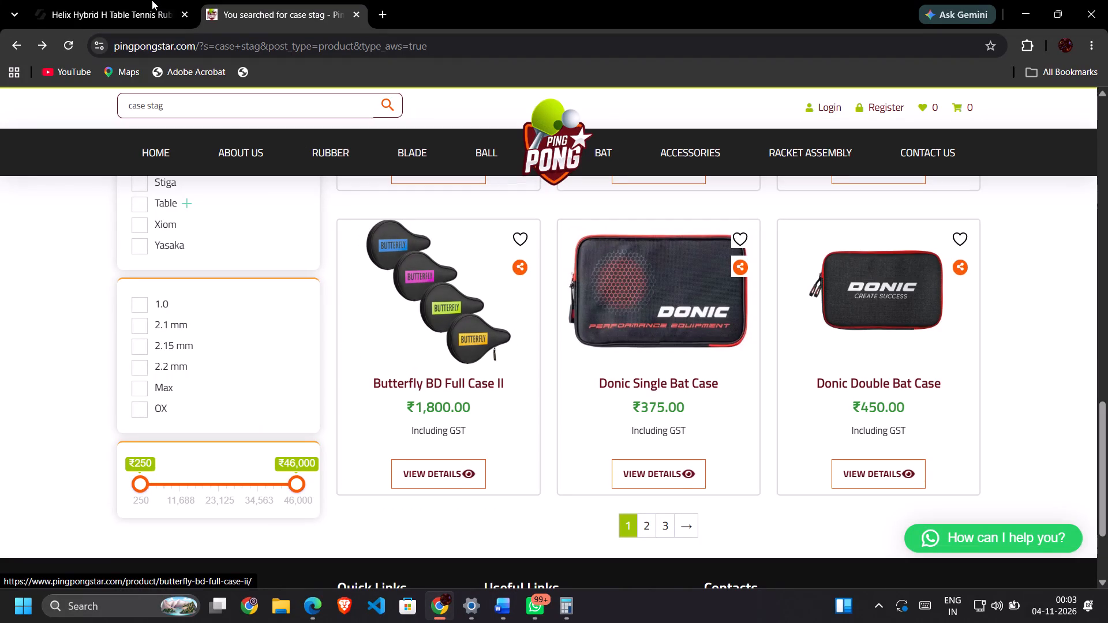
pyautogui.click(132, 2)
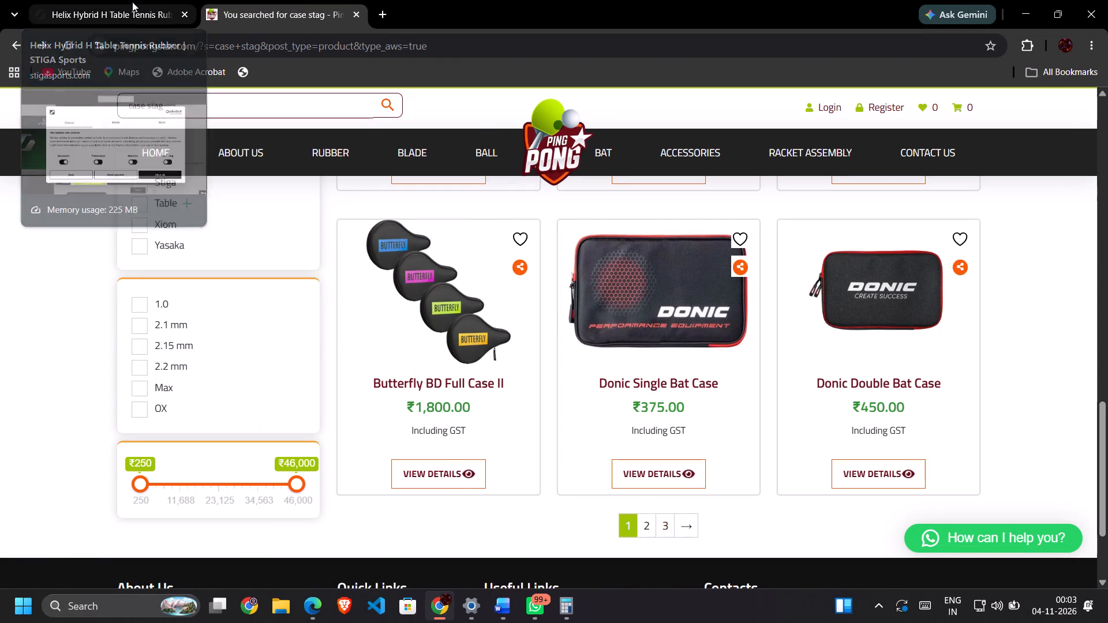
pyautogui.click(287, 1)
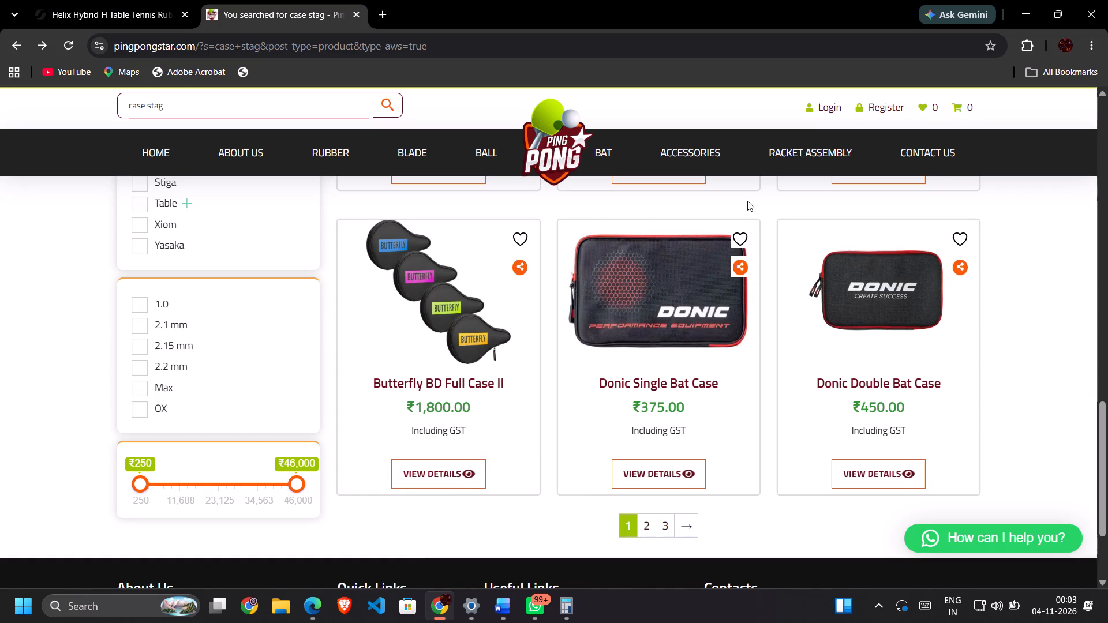
# Replace the previous search term in the Ping Pong Star store and search for "glue".
pyautogui.click(322, 104)
pyautogui.press('BackSpace')
pyautogui.press('BackSpace')
pyautogui.press('BackSpace')
pyautogui.press('BackSpace')
pyautogui.press('BackSpace')
pyautogui.press('BackSpace')
pyautogui.press('BackSpace')
pyautogui.press('BackSpace')
pyautogui.press('BackSpace')
pyautogui.press('BackSpace')
pyautogui.press('BackSpace')
pyautogui.press('BackSpace')
pyautogui.press('BackSpace')
pyautogui.press('BackSpace')
pyautogui.press('BackSpace')
pyautogui.press('BackSpace')
pyautogui.write('glue')
pyautogui.press('Return')
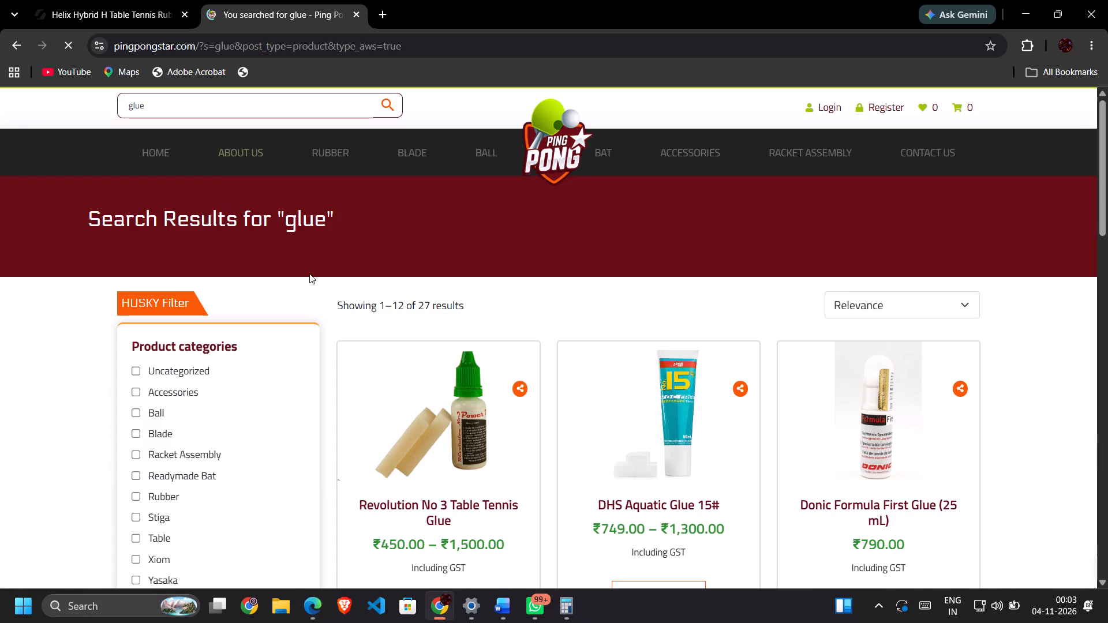
# Look through the glue results, open the Donic Formula First Glue (25 mL) product page and examine it.
pyautogui.scroll(-2, 480, 351)
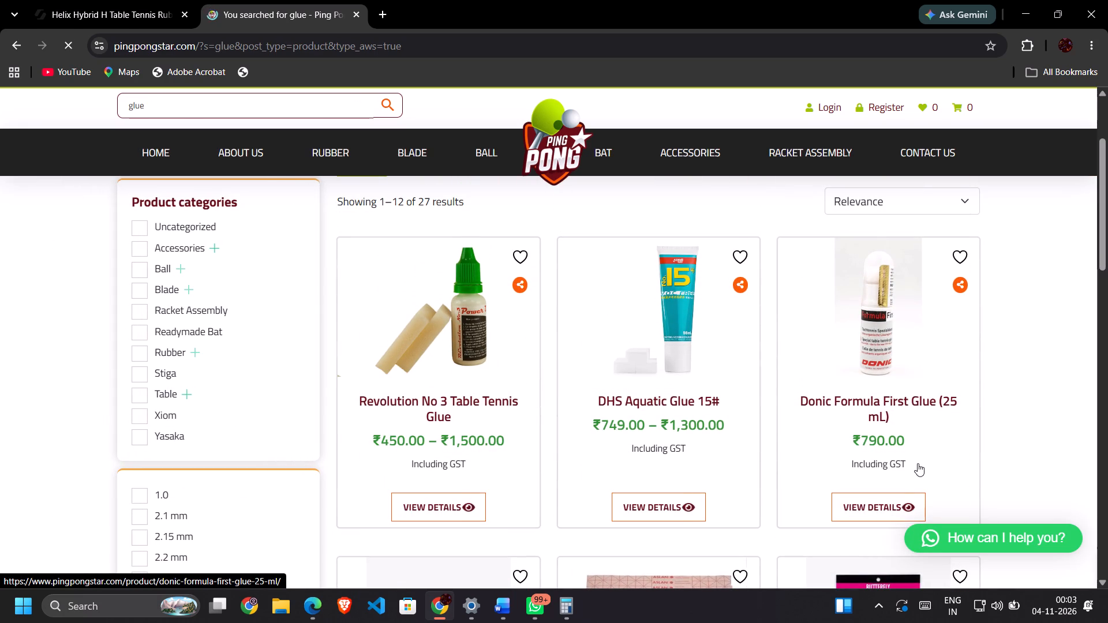
pyautogui.scroll(-2, 918, 463)
pyautogui.scroll(1, 918, 463)
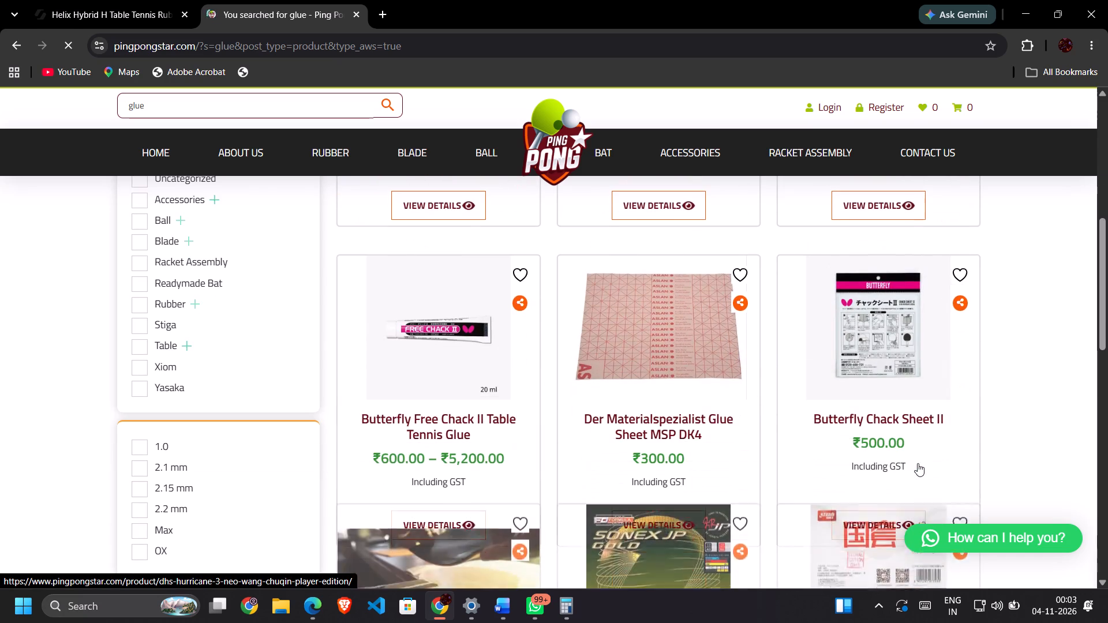
pyautogui.scroll(1, 918, 463)
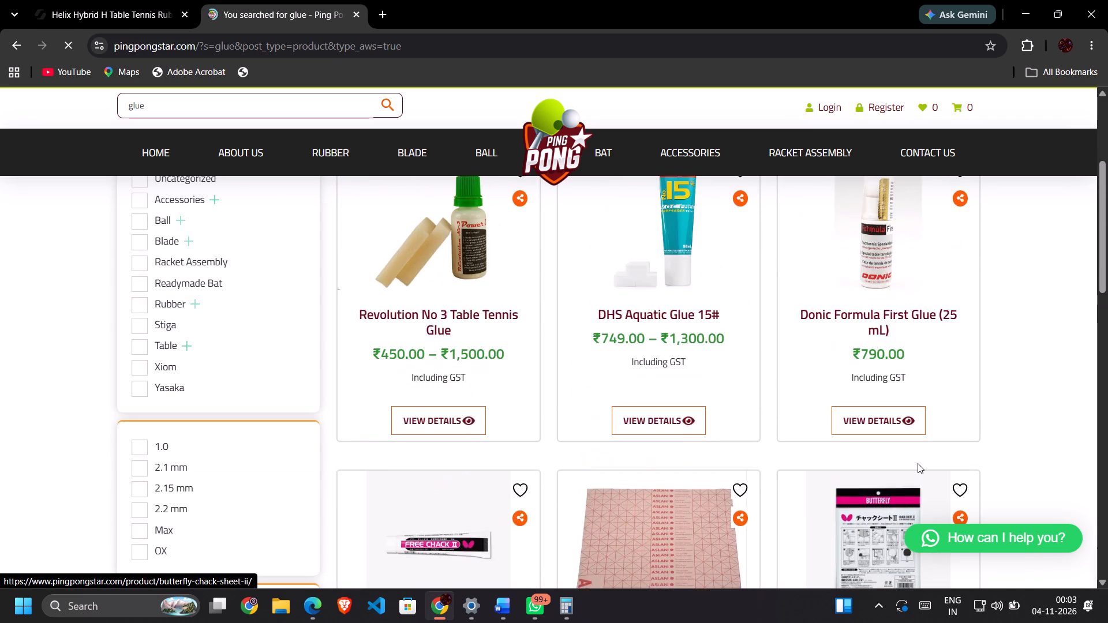
pyautogui.scroll(1, 918, 463)
pyautogui.click(848, 377)
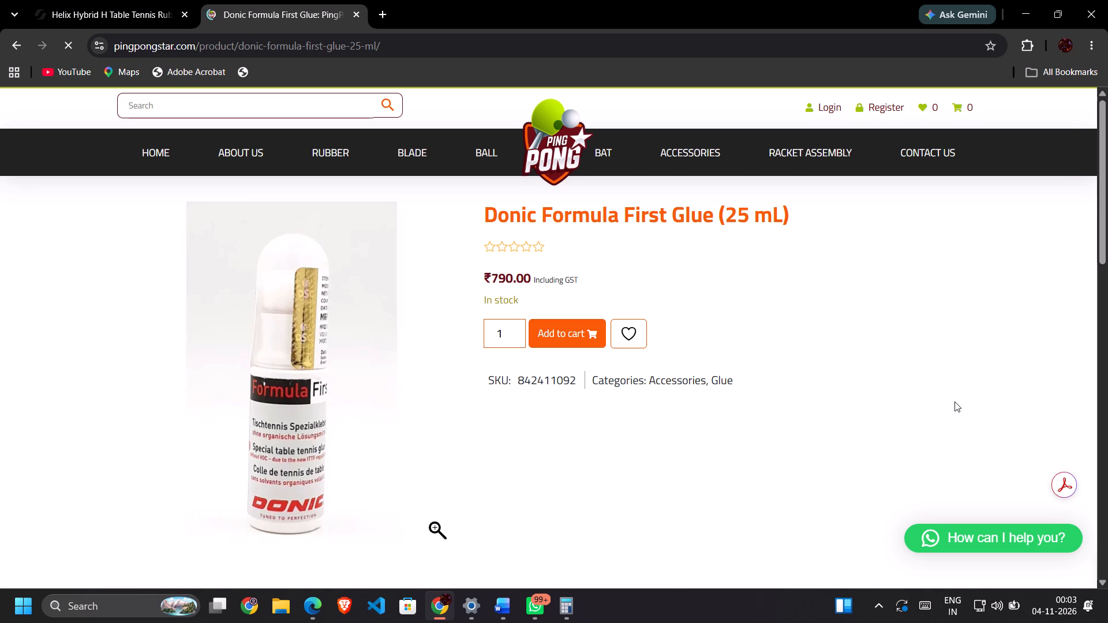
pyautogui.scroll(-4, 954, 401)
pyautogui.scroll(6, 954, 401)
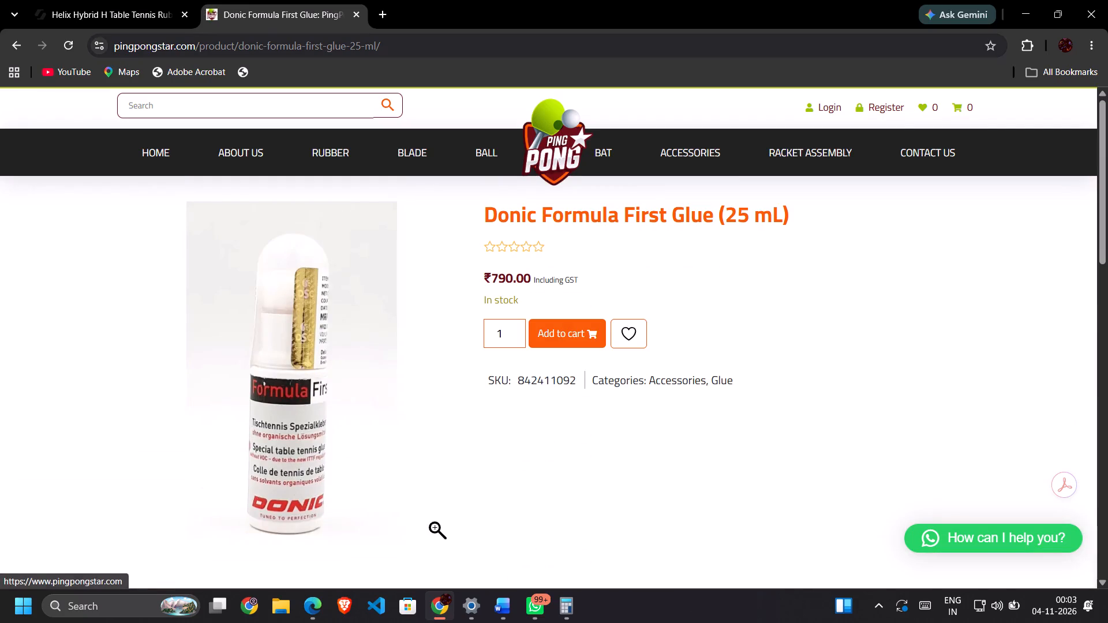
# Go back past the glue results to the "case stag" search results and look through the listed products.
pyautogui.click(11, 48)
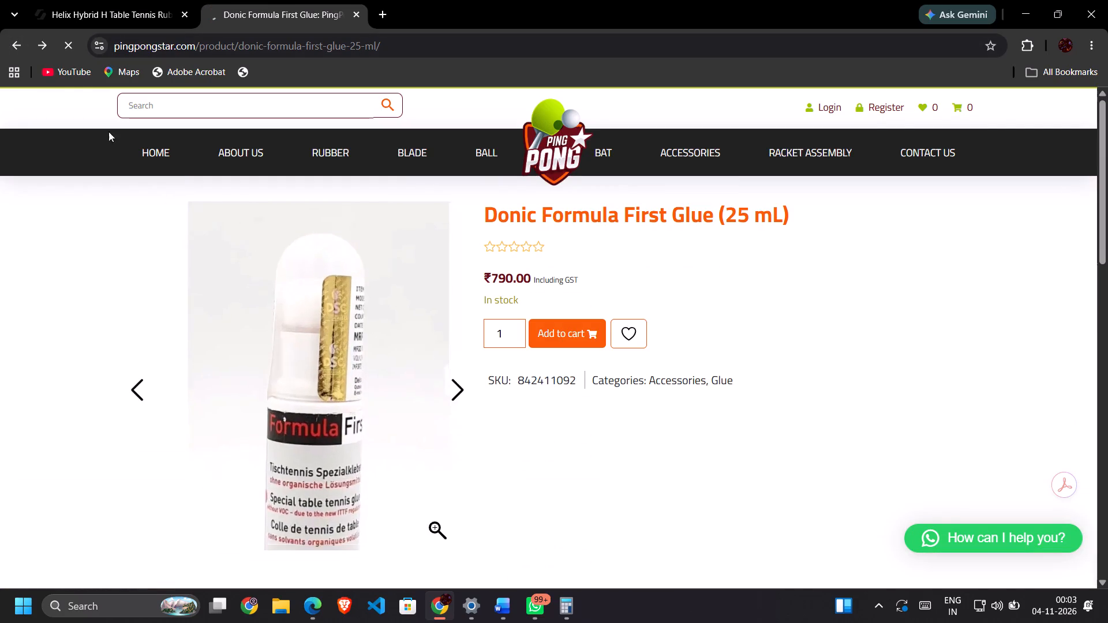
pyautogui.click(19, 41)
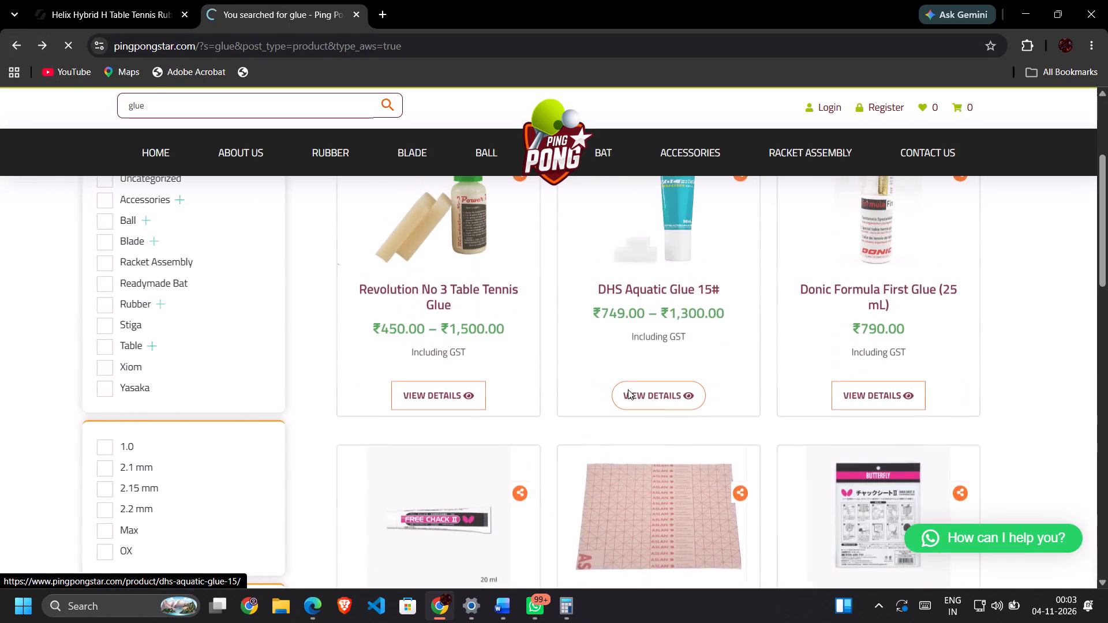
pyautogui.scroll(-6, 628, 389)
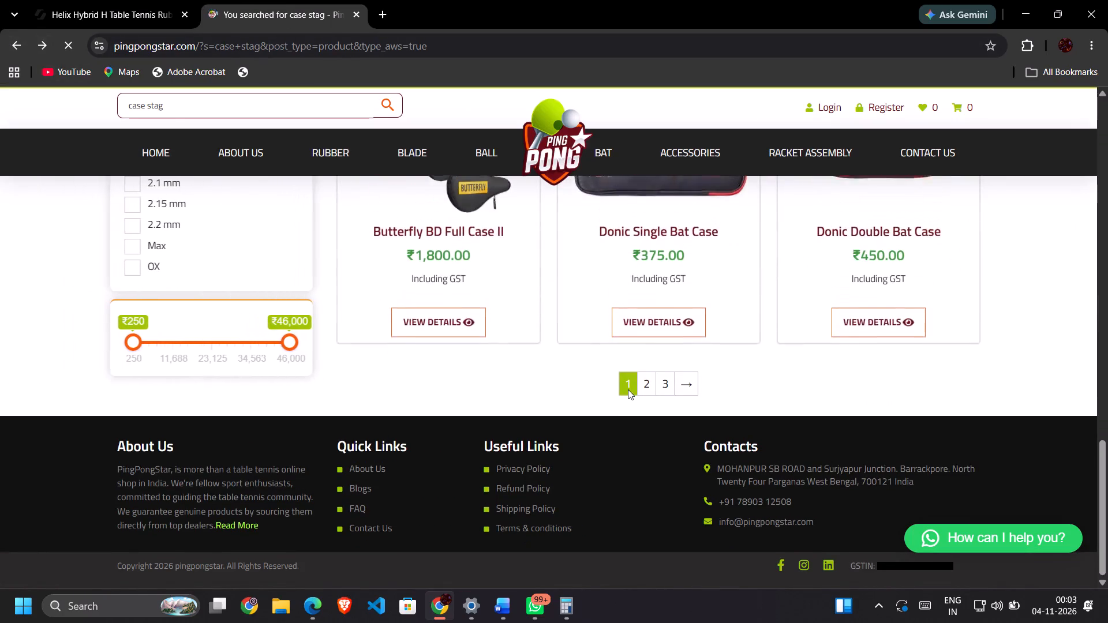
pyautogui.scroll(-3, 628, 389)
pyautogui.scroll(9, 628, 389)
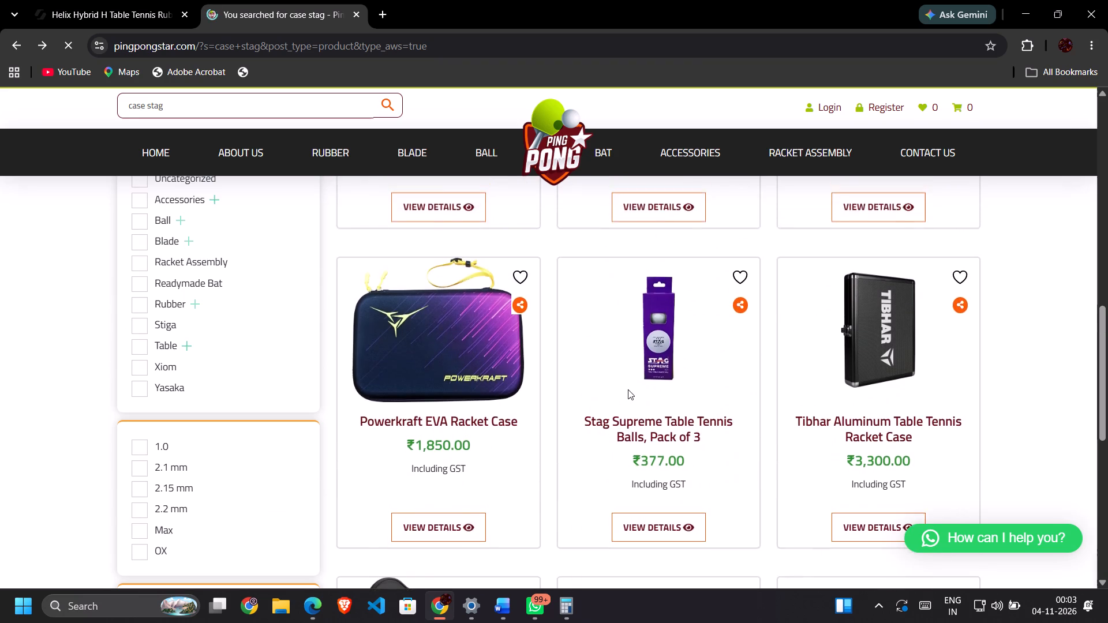
pyautogui.scroll(5, 628, 389)
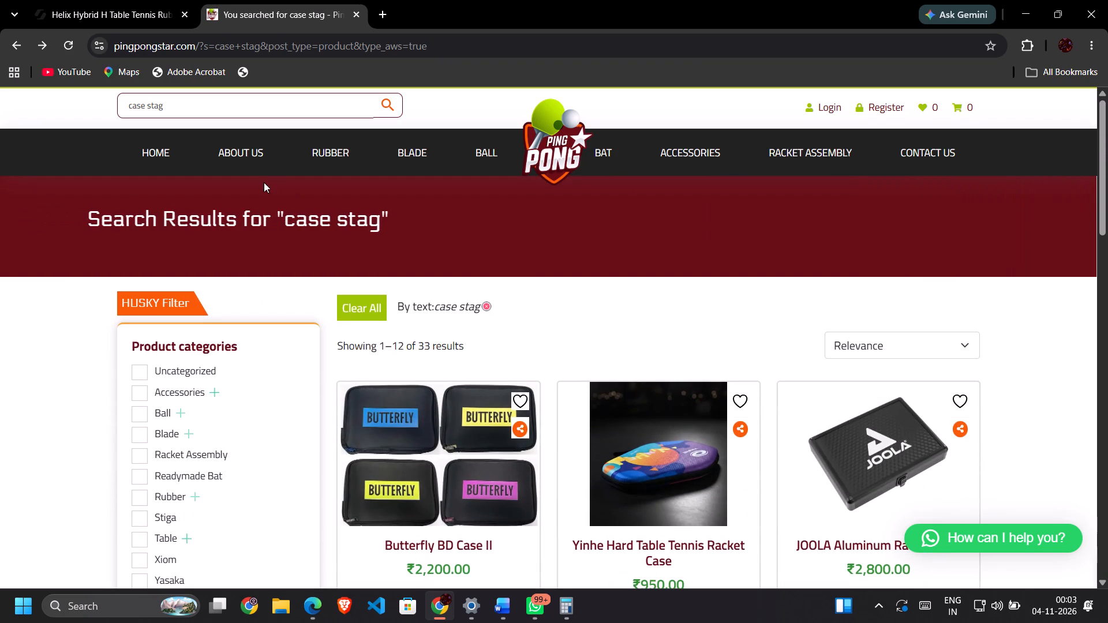
# Go back to the "case" search results and review the racket cases and their prices on the first page.
pyautogui.click(12, 46)
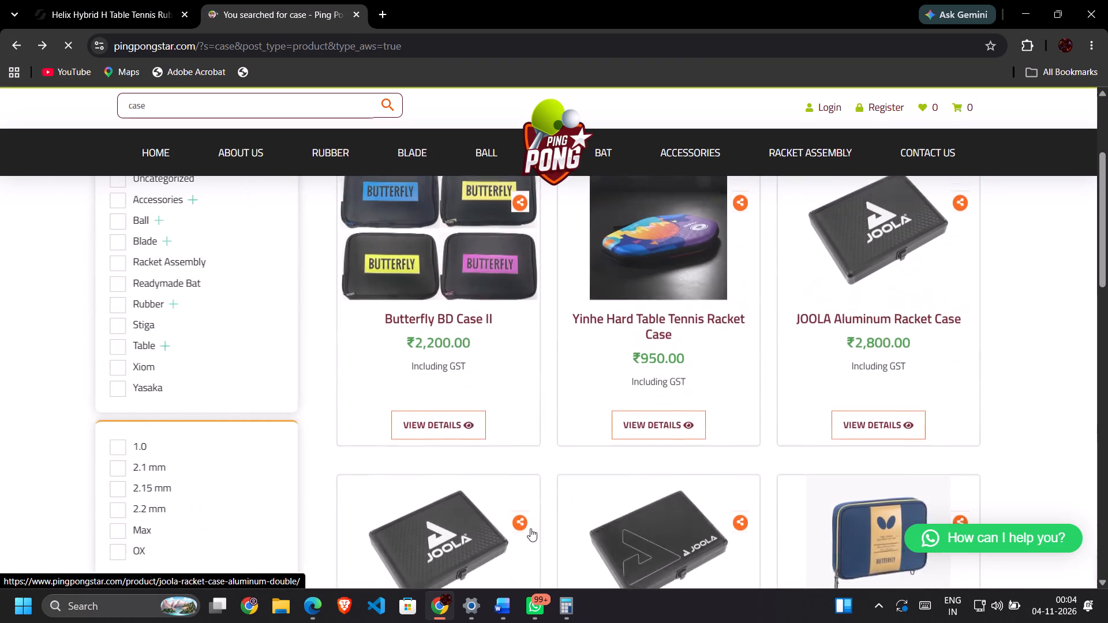
pyautogui.scroll(-6, 530, 528)
pyautogui.scroll(1, 530, 528)
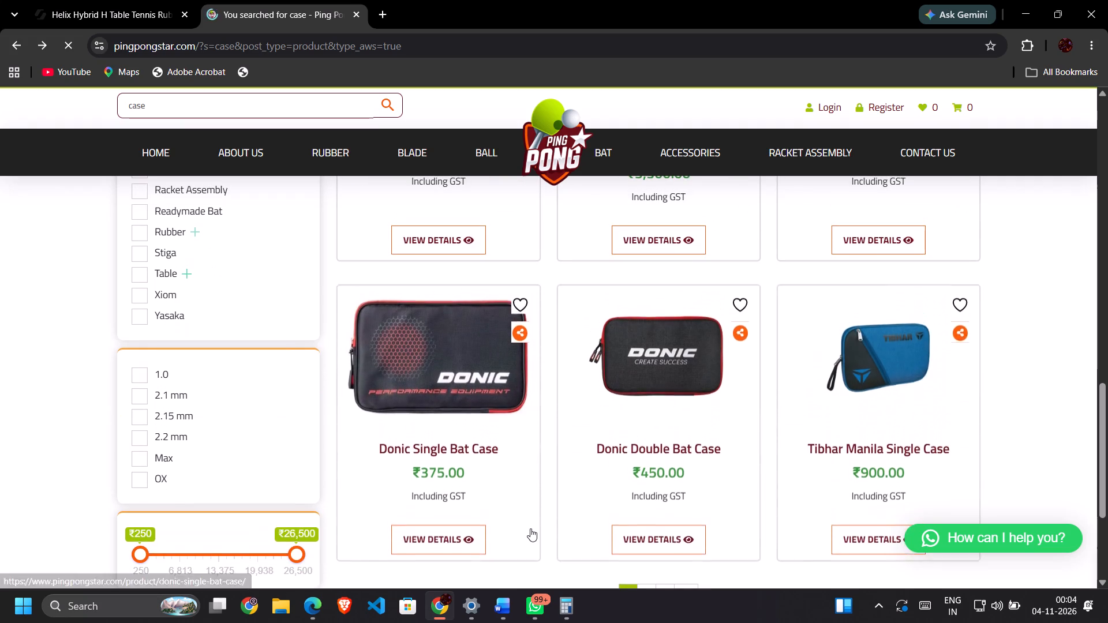
pyautogui.scroll(-1, 530, 528)
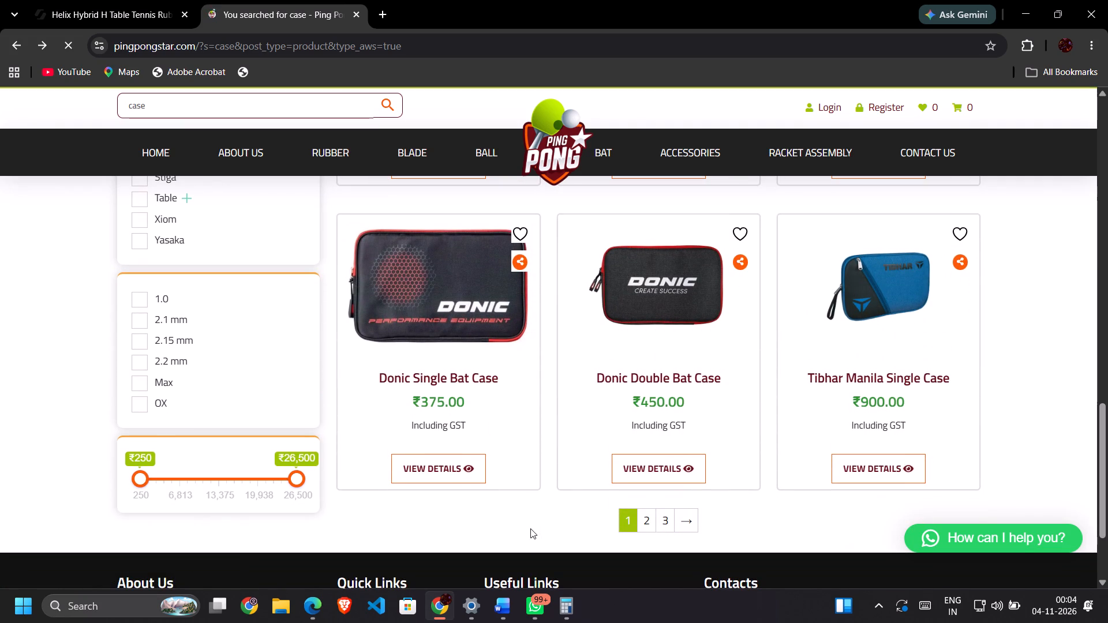
pyautogui.scroll(5, 530, 528)
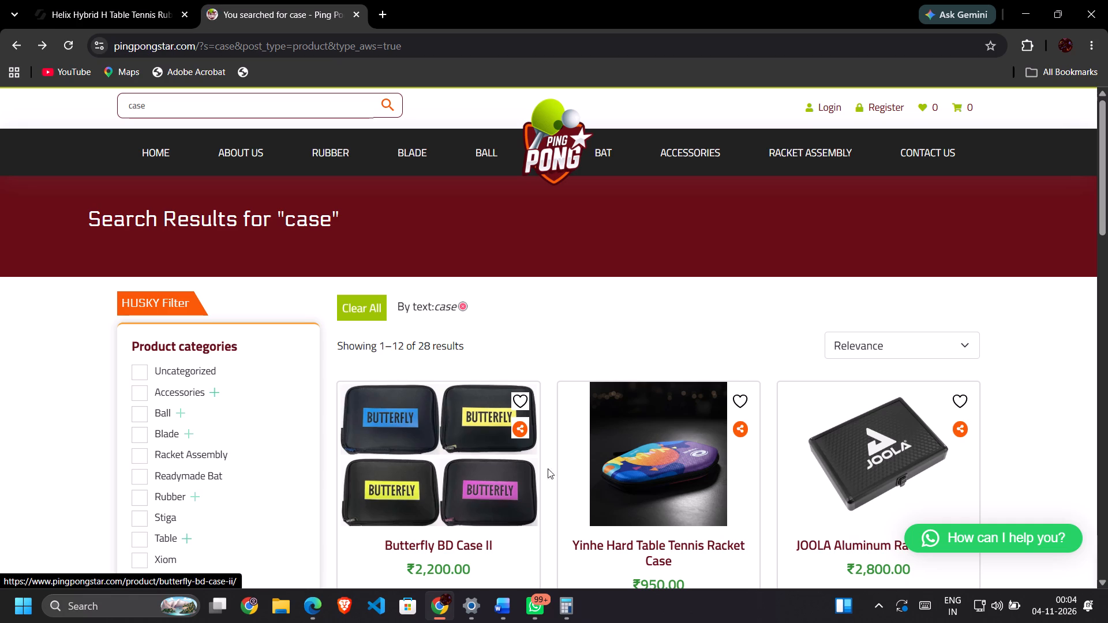
# Search the store for "cleaning" and examine the cleaning products and their prices in the results.
pyautogui.click(158, 102)
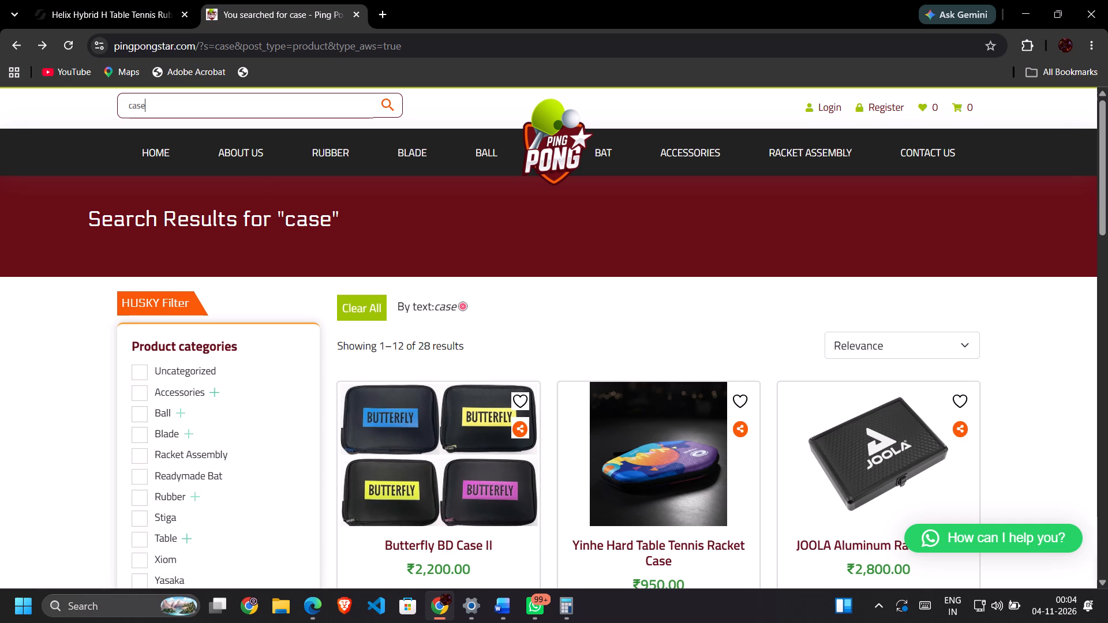
pyautogui.press('BackSpace')
pyautogui.press('BackSpace')
pyautogui.press('BackSpace')
pyautogui.press('BackSpace')
pyautogui.write('cleaning')
pyautogui.press('Return')
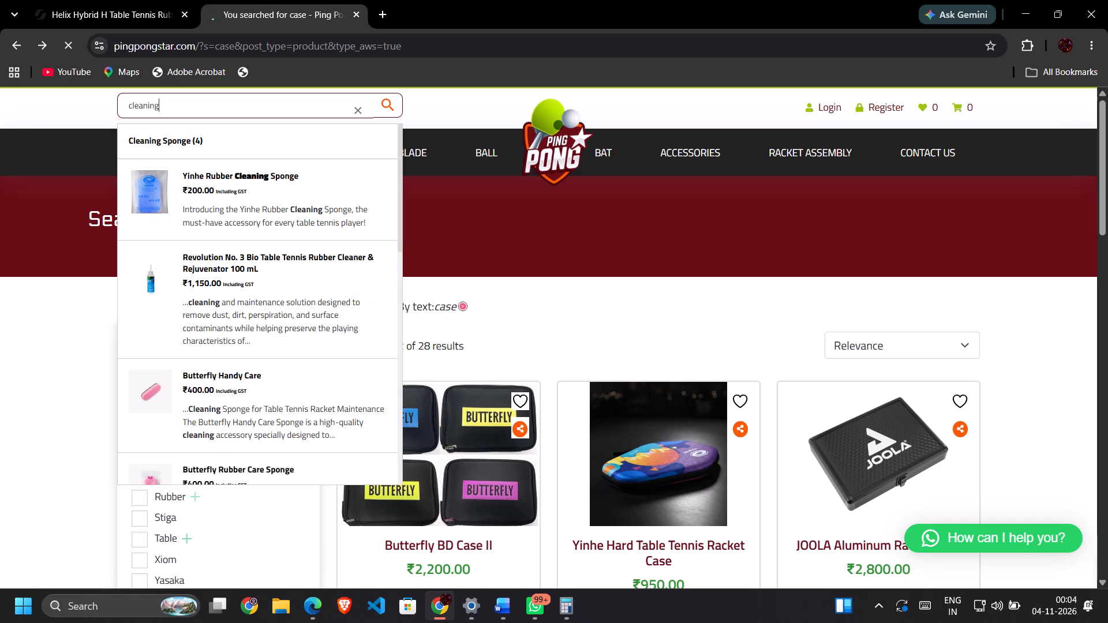
pyautogui.click(175, 190)
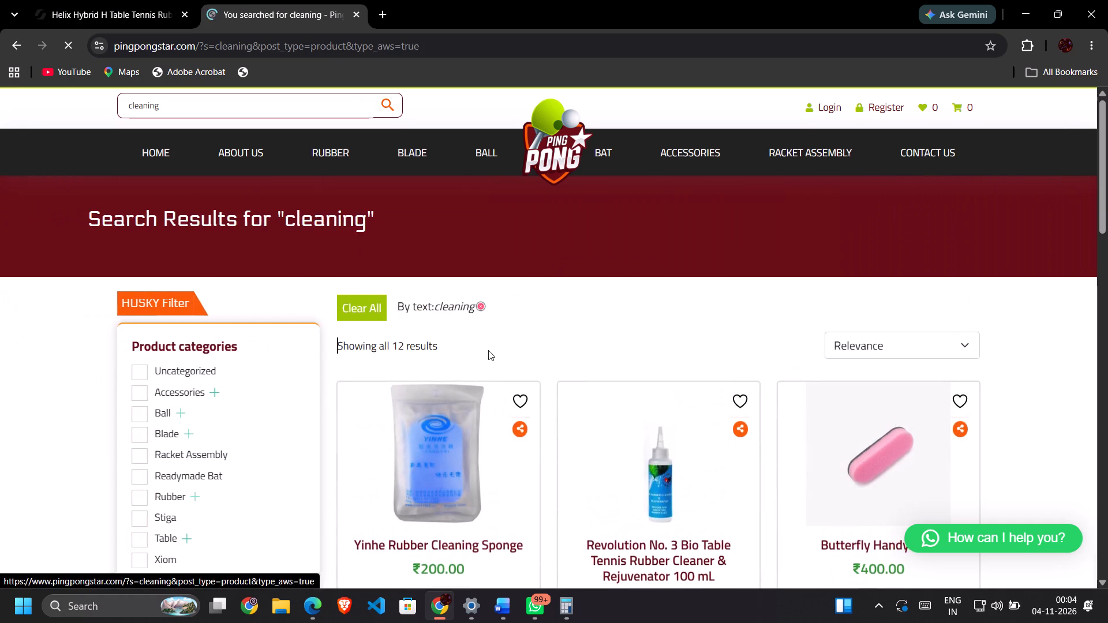
pyautogui.scroll(-2, 488, 350)
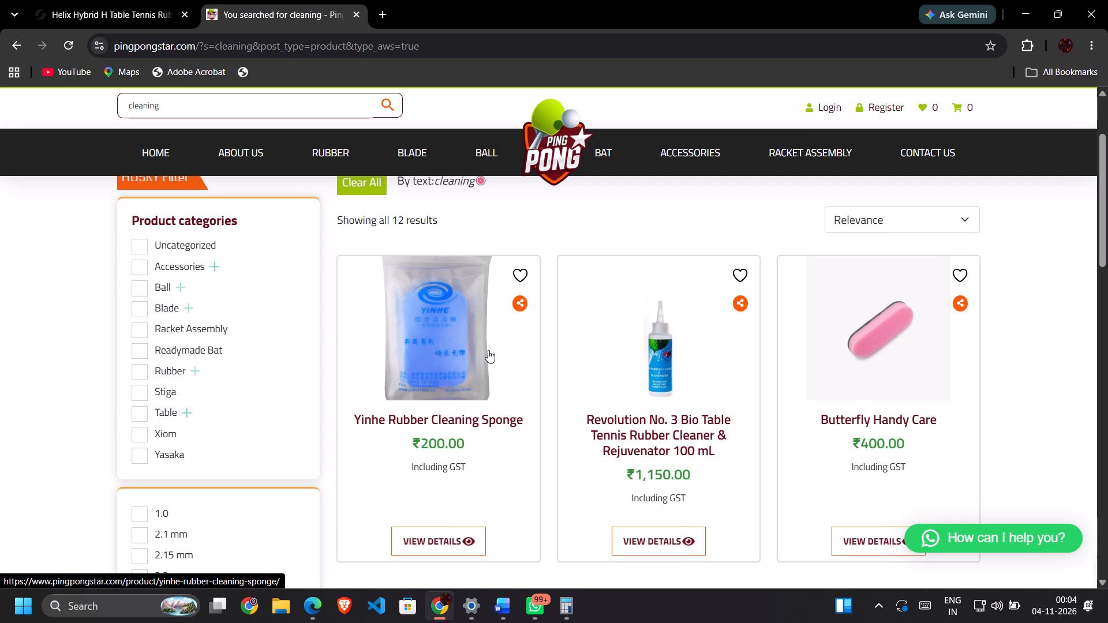
# Switch to the Word document and start a new line below the YINHE MOON entry in the equipment list.
pyautogui.click(511, 596)
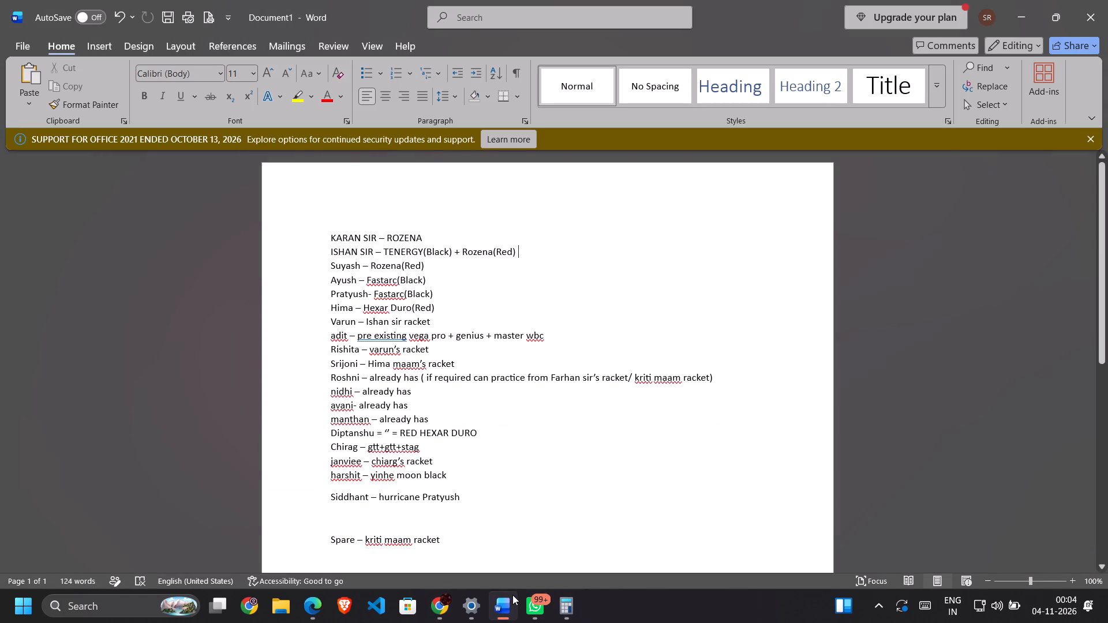
pyautogui.scroll(-3, 546, 490)
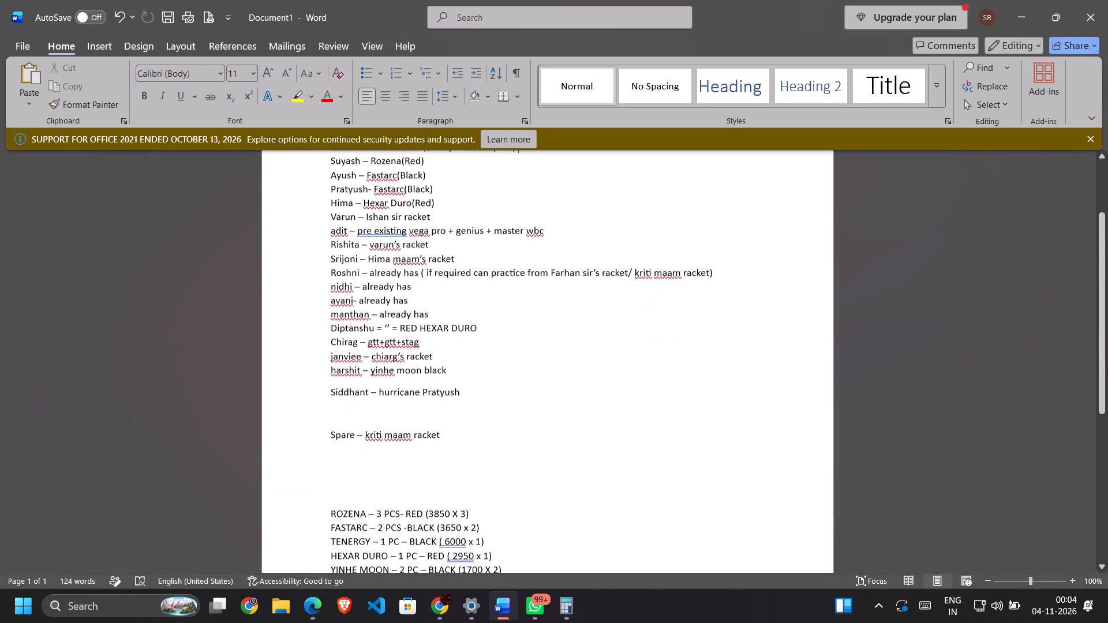
pyautogui.scroll(-1, 546, 490)
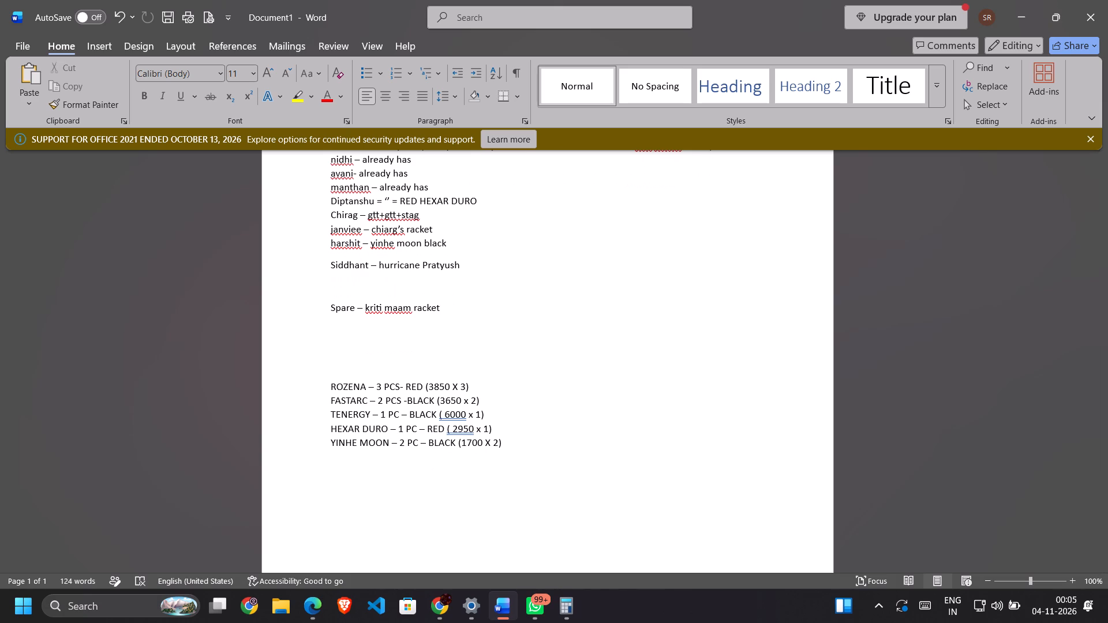
pyautogui.click(351, 447)
pyautogui.click(530, 437)
pyautogui.press('Return')
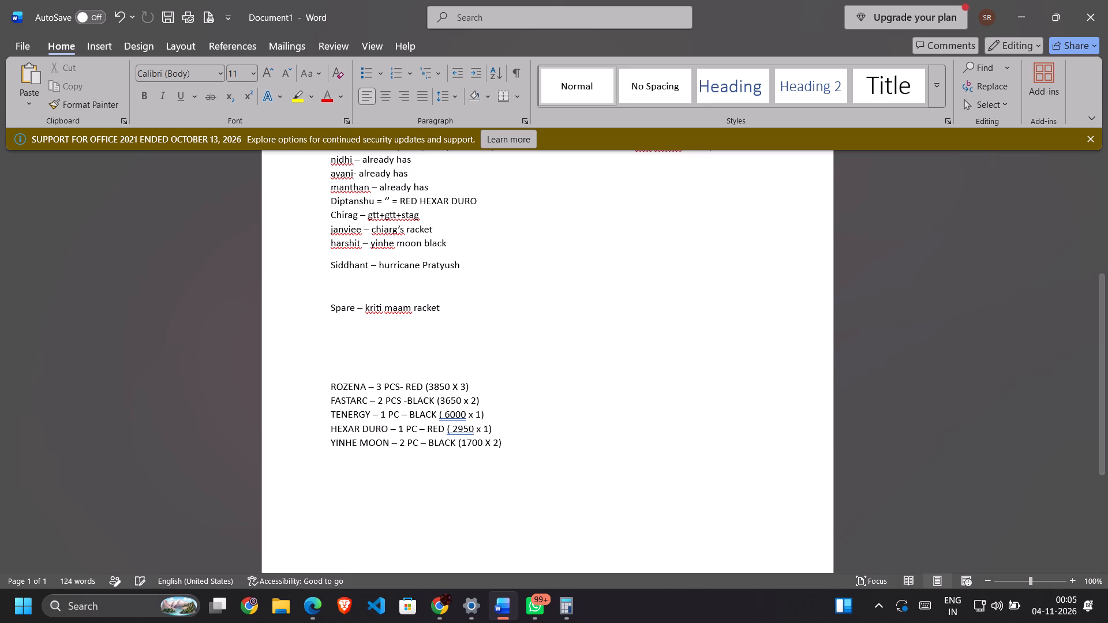
pyautogui.press('BackSpace')
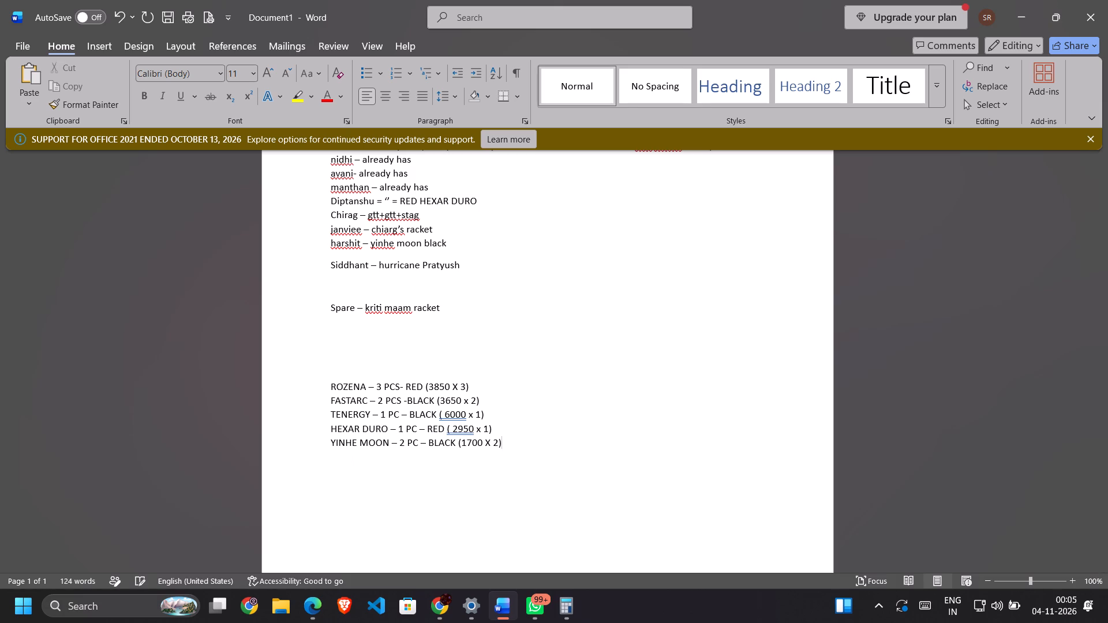
pyautogui.press('Return')
# Check the Yinhe sponge in the store's cleaning results and begin a "YINHE CLEANING SPONGE –" entry in the Word list.
pyautogui.hotkey('alt', 'Tab')
pyautogui.scroll(4, 510, 374)
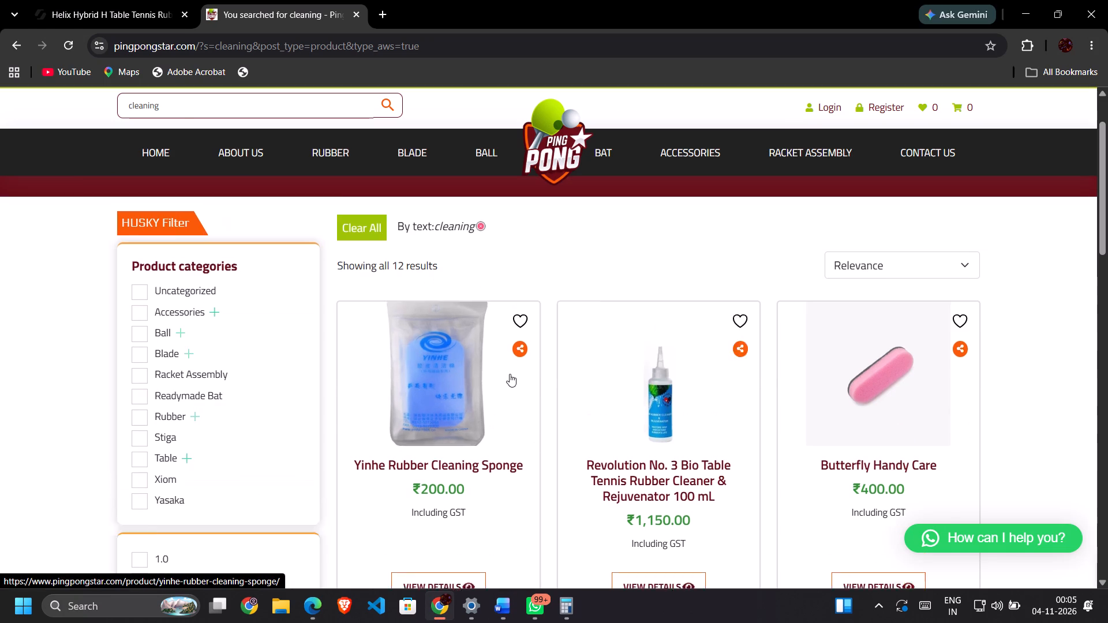
pyautogui.scroll(3, 510, 374)
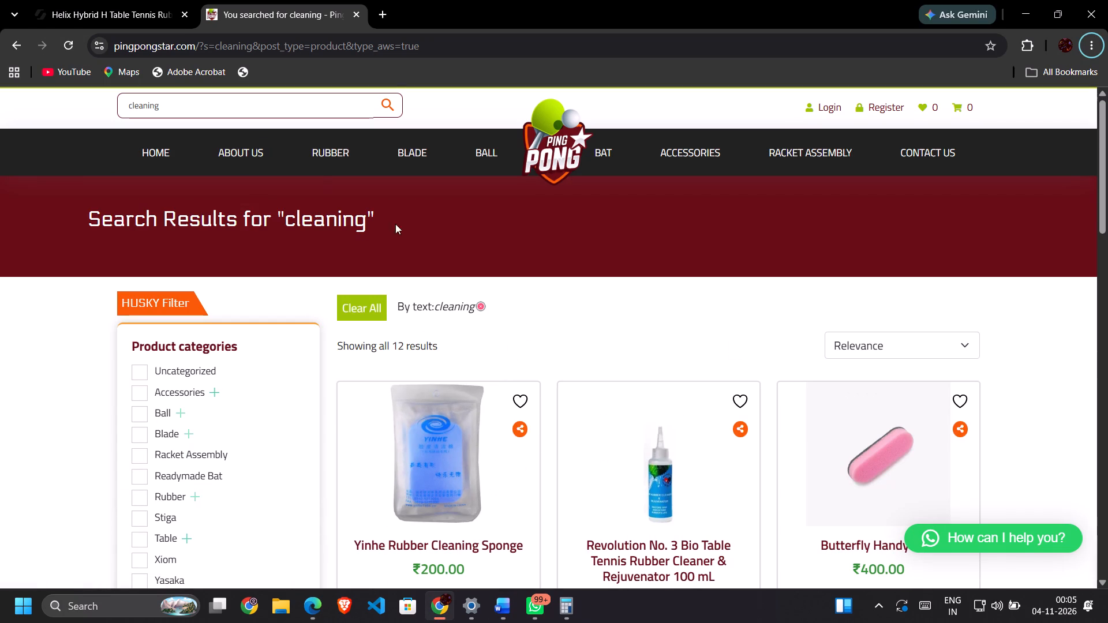
pyautogui.hotkey('alt', 'Tab')
pyautogui.press('y')
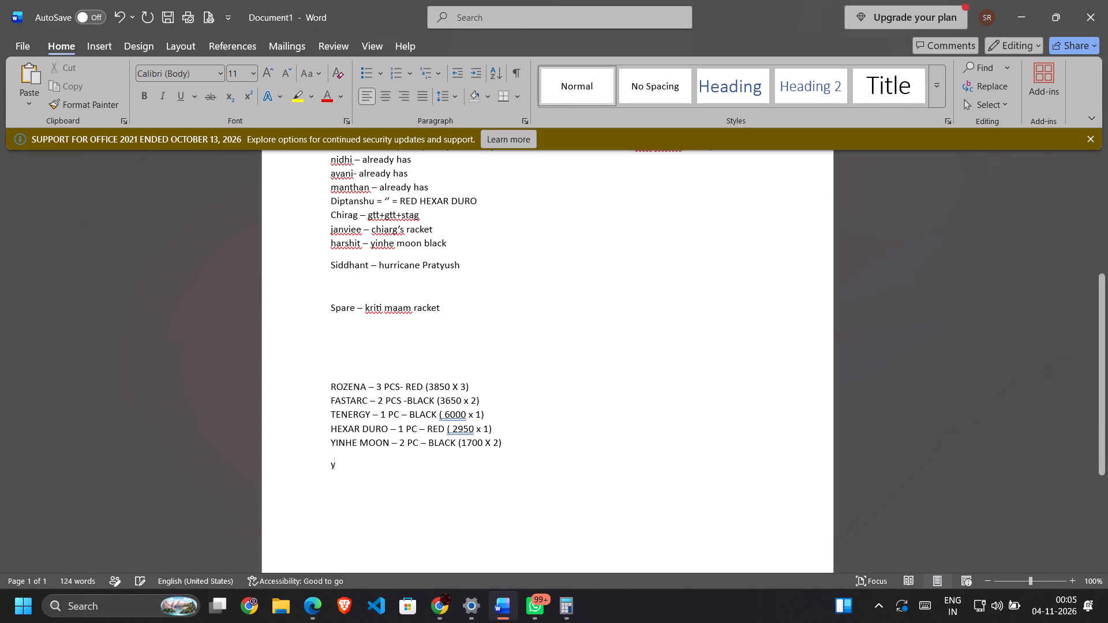
pyautogui.write('YINHE')
pyautogui.press('space')
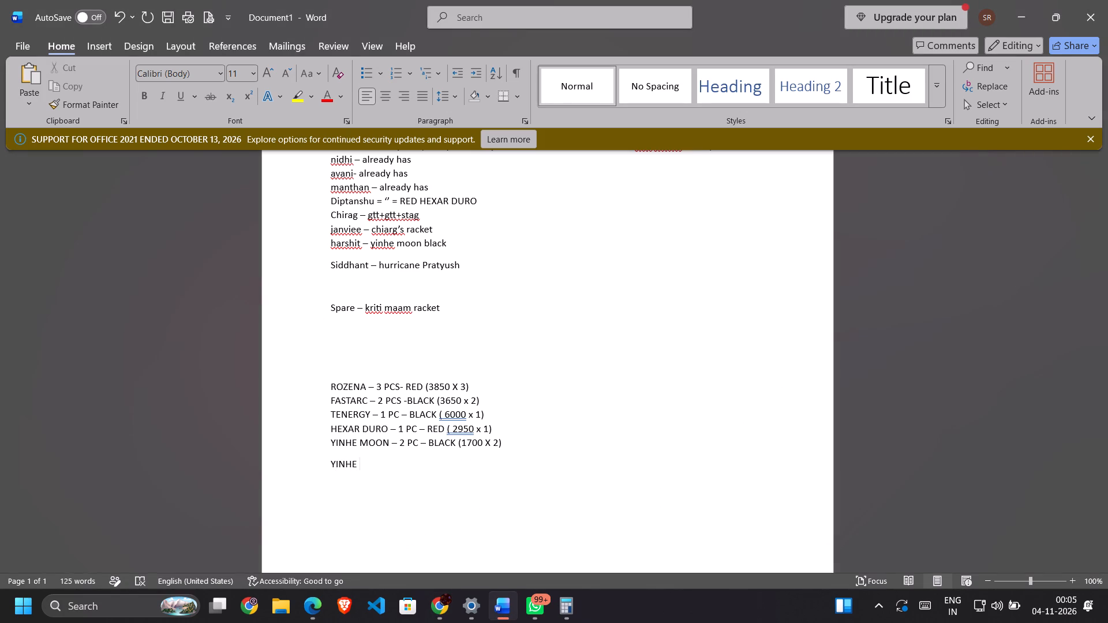
pyautogui.write('CLEANING SPONGE - [')
pyautogui.press('BackSpace')
# Complete the sponge entry with the quantity 5PC and the price "(200 x 5)", and start a new line.
pyautogui.write('5PC')
pyautogui.press('space')
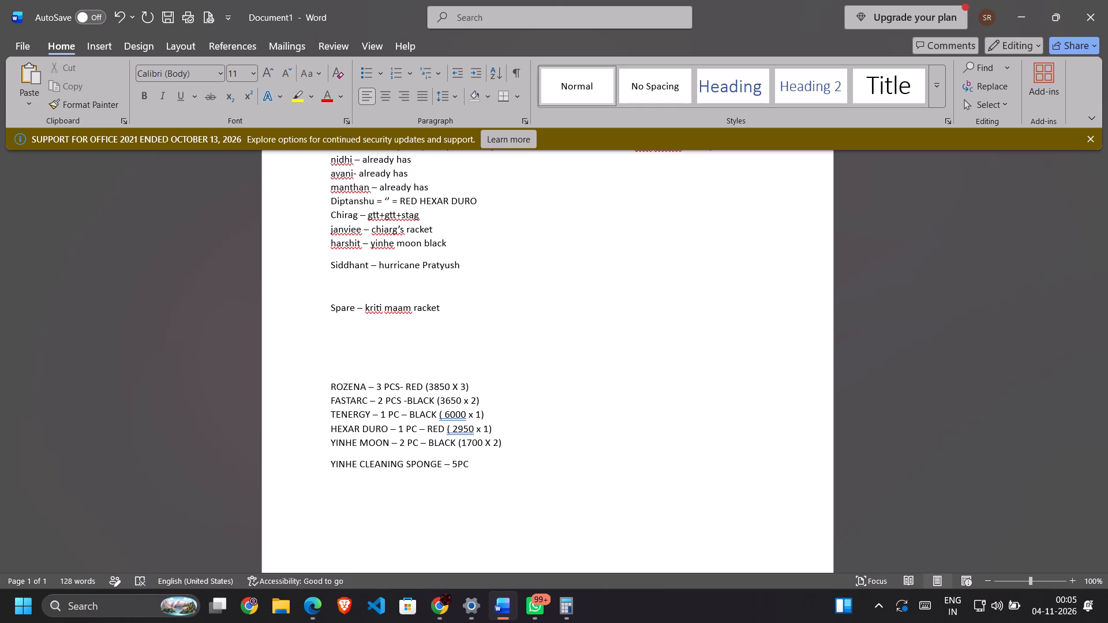
pyautogui.press('BackSpace')
pyautogui.press('space')
pyautogui.write('-')
pyautogui.press('space')
pyautogui.write('(200')
pyautogui.press('space')
pyautogui.hotkey('shift', 'x')
pyautogui.press('space')
pyautogui.write('5')
pyautogui.hotkey('shift', ')')
pyautogui.hotkey('shift', 'Return')
# Go back to the store's "case" search results and look through them for a single bat case and its price.
pyautogui.hotkey('alt', 'Tab')
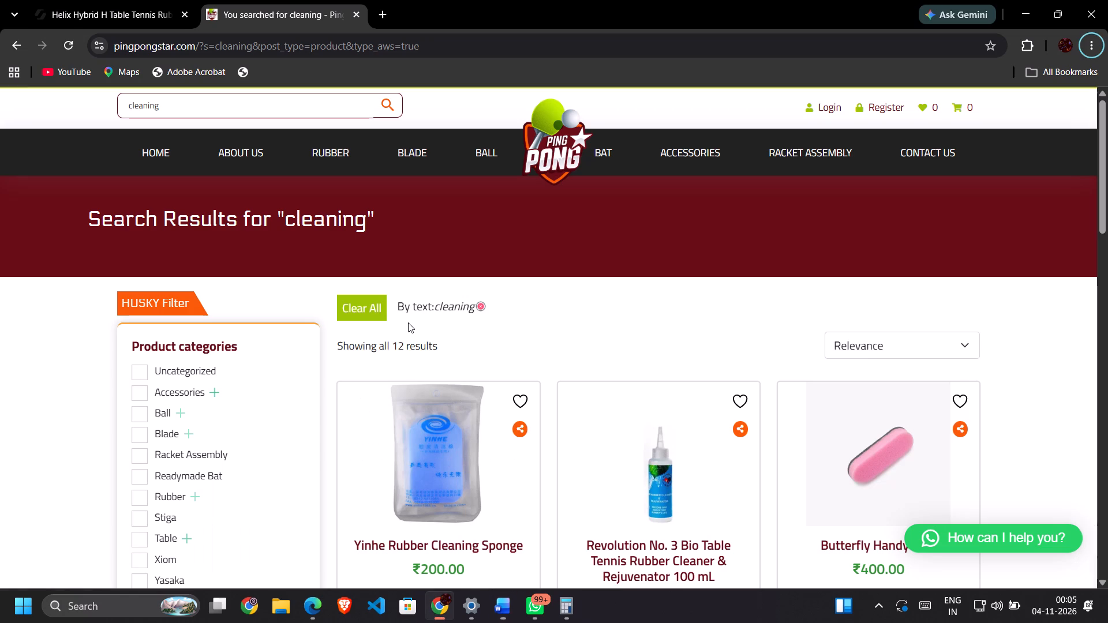
pyautogui.click(21, 48)
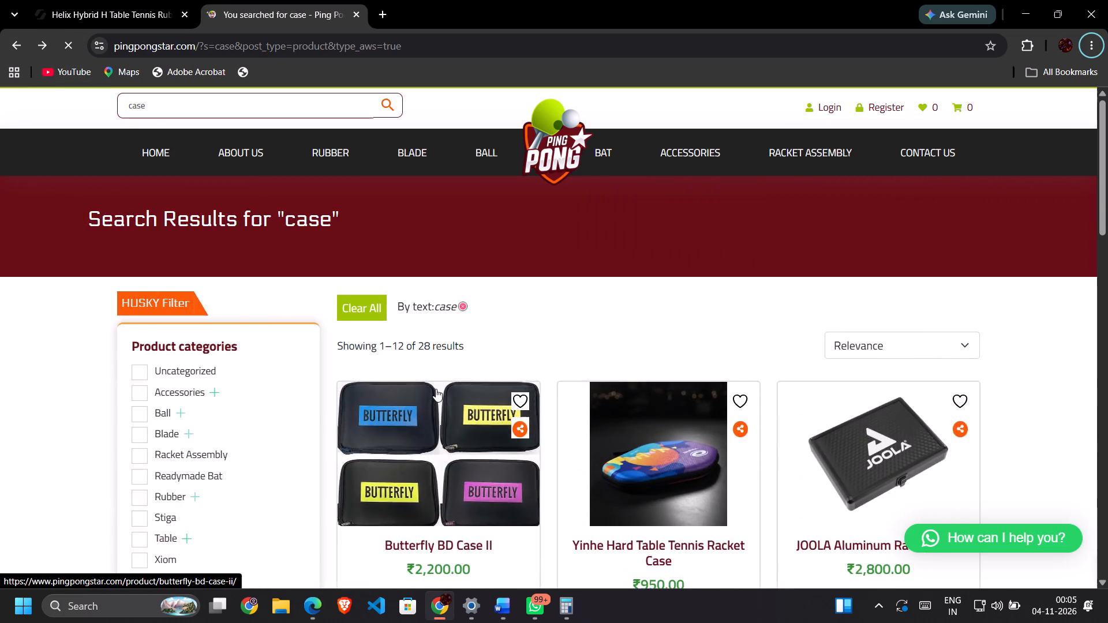
pyautogui.scroll(-6, 436, 389)
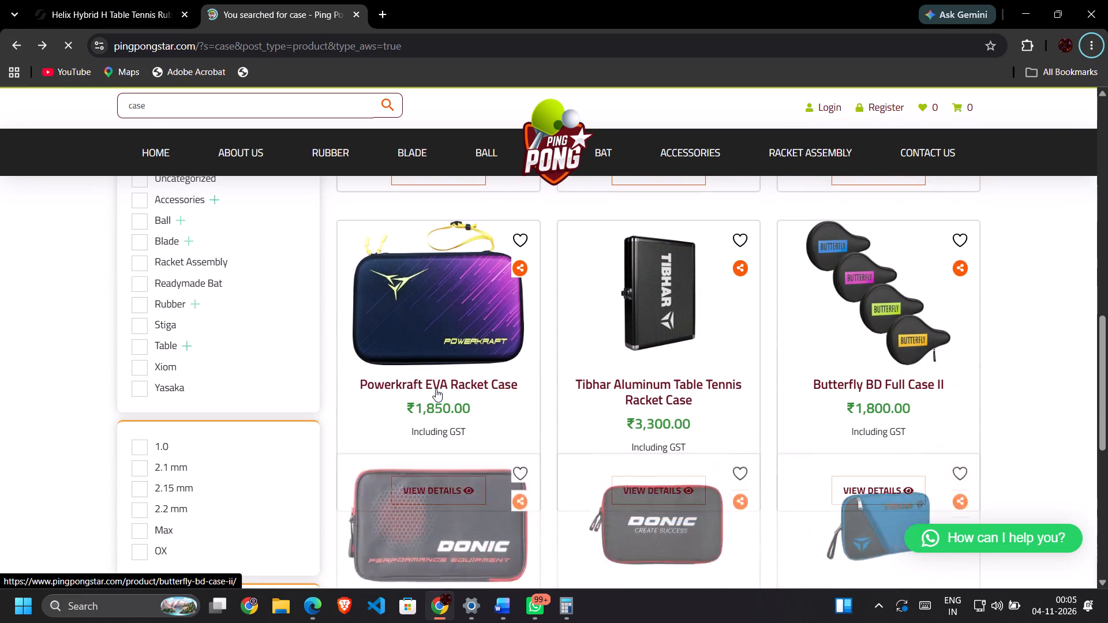
pyautogui.scroll(-1, 436, 389)
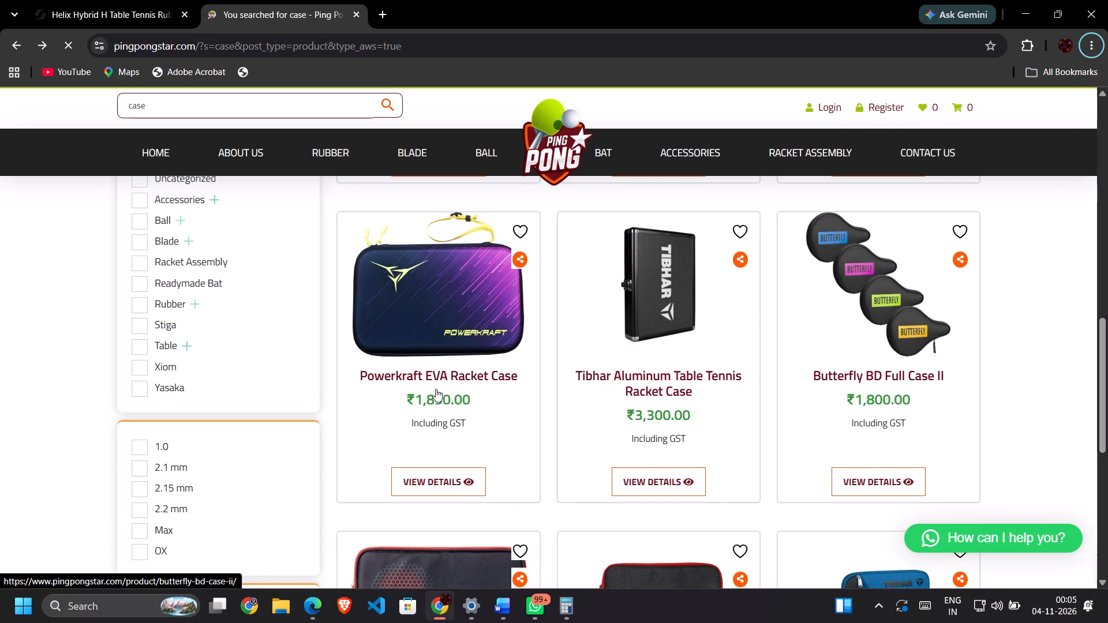
pyautogui.scroll(-3, 436, 389)
# In the Word list, begin the entry "Donic SINGLE BAT CASE – 10 PC" with the unit price 395.
pyautogui.hotkey('alt', 'Tab')
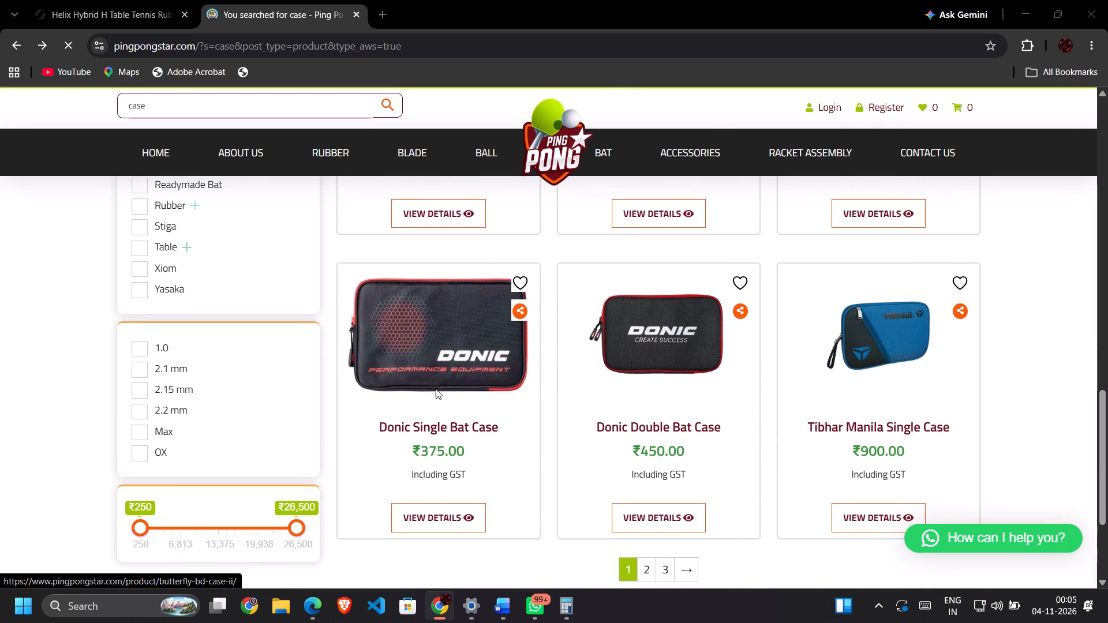
pyautogui.press('d')
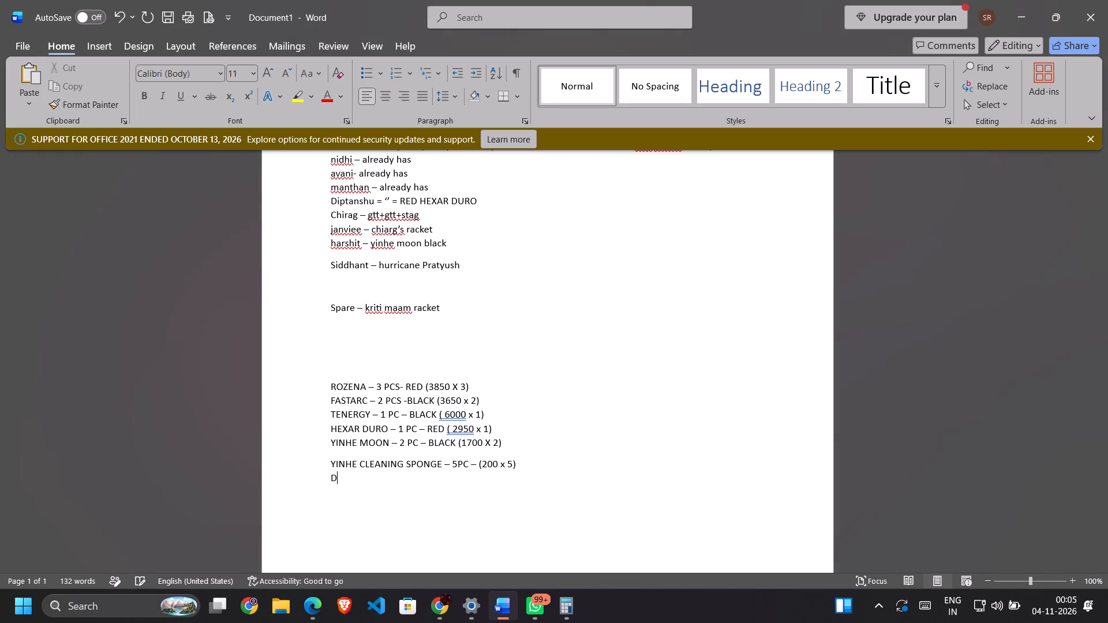
pyautogui.write('SINGLE BAT CASE')
pyautogui.press('space')
pyautogui.write('- 10 PC (')
pyautogui.press('space')
pyautogui.write('395')
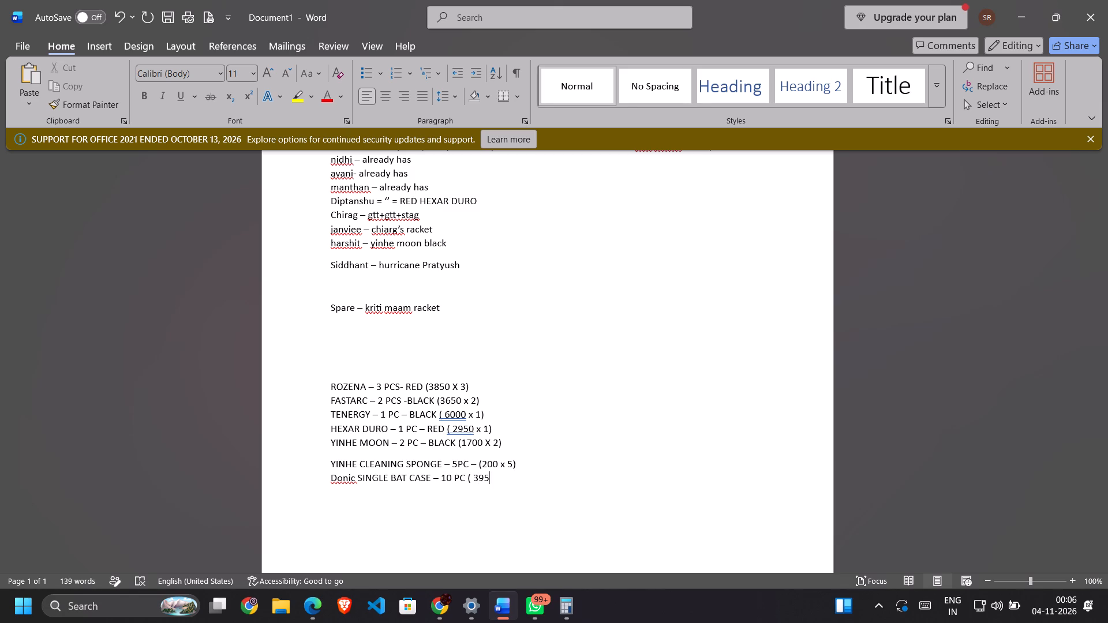
# Finish the Donic case entry's price calculation with the multiplier "x 10)" and start a new line.
pyautogui.press('space')
pyautogui.write('v 10')
pyautogui.press('space')
pyautogui.press('BackSpace')
pyautogui.press('BackSpace')
pyautogui.press('BackSpace')
pyautogui.press('BackSpace')
pyautogui.press('BackSpace')
pyautogui.press('x')
pyautogui.press('space')
pyautogui.write('!0')
pyautogui.press('BackSpace')
pyautogui.press('BackSpace')
pyautogui.press('BackSpace')
pyautogui.press('BackSpace')
pyautogui.write('x 10)')
pyautogui.hotkey('shift', 'Return')
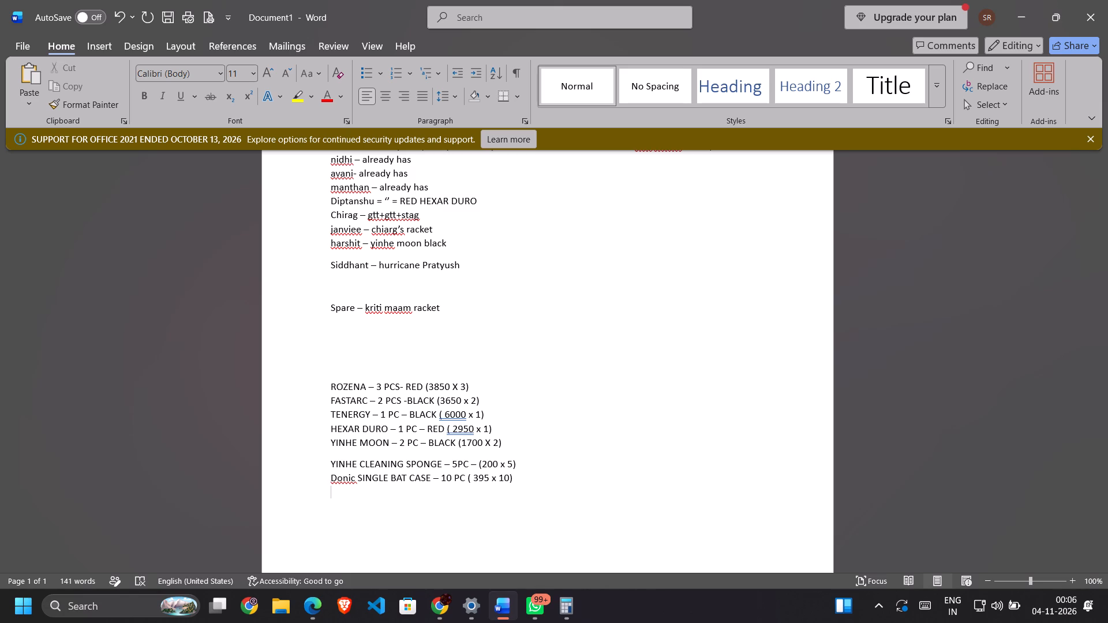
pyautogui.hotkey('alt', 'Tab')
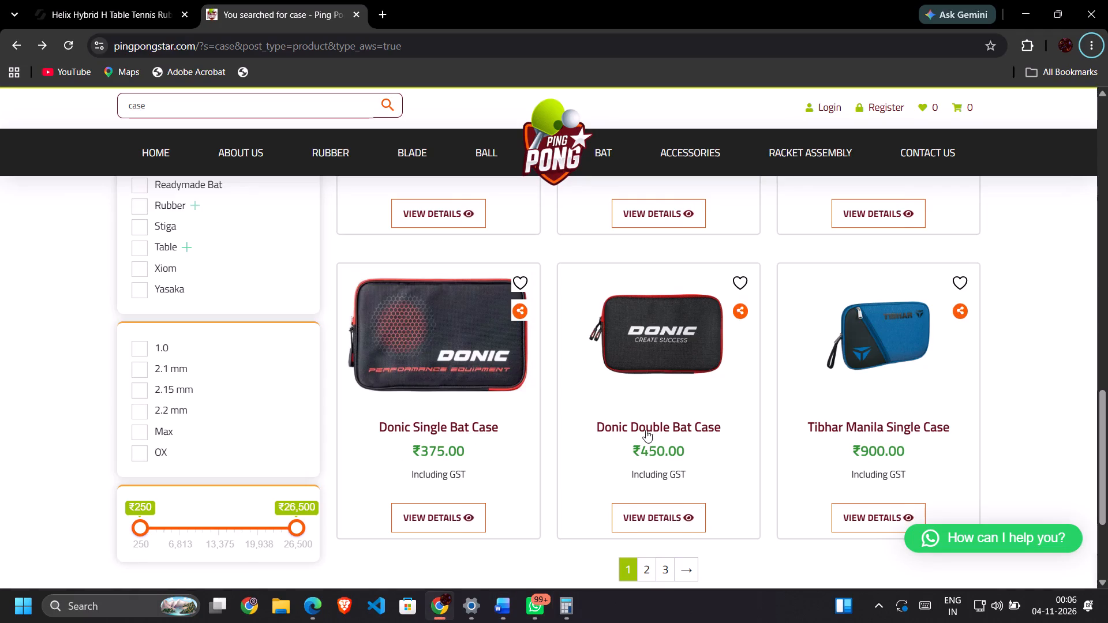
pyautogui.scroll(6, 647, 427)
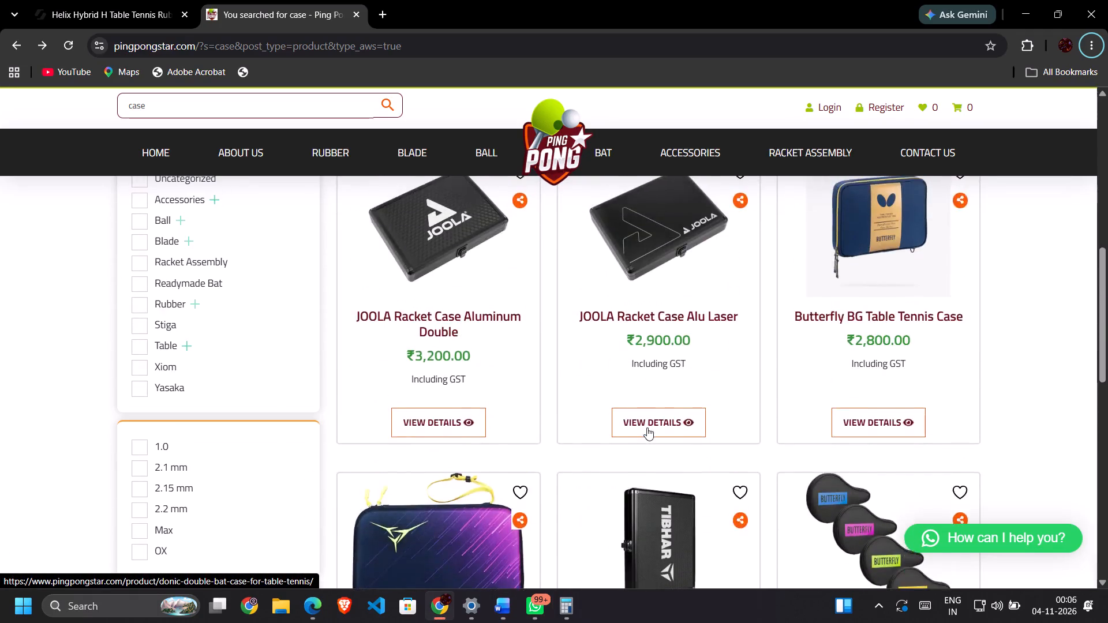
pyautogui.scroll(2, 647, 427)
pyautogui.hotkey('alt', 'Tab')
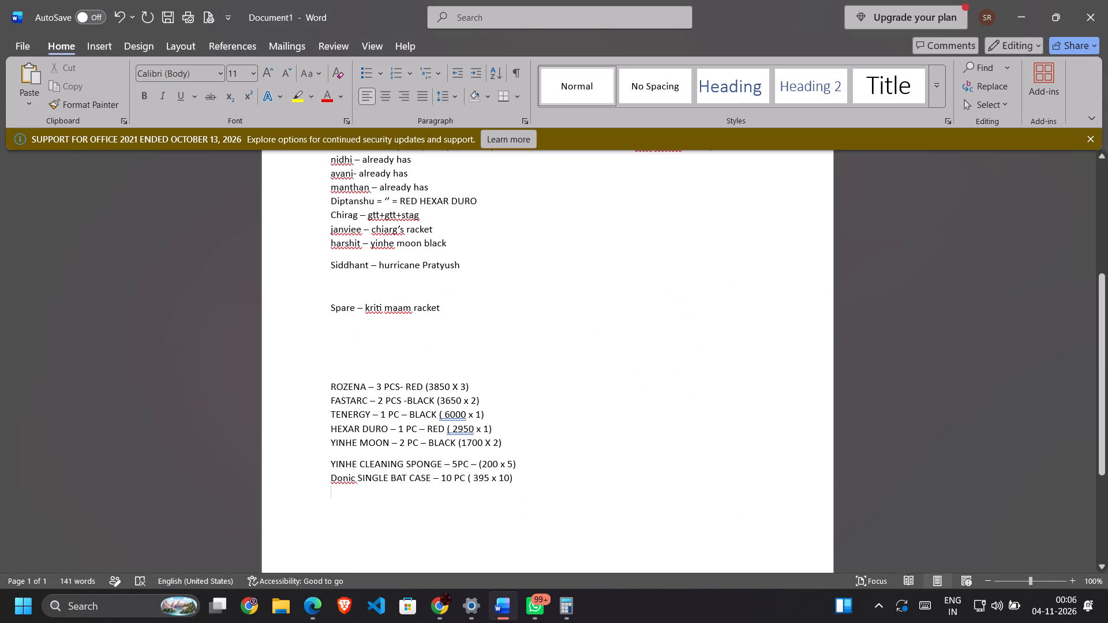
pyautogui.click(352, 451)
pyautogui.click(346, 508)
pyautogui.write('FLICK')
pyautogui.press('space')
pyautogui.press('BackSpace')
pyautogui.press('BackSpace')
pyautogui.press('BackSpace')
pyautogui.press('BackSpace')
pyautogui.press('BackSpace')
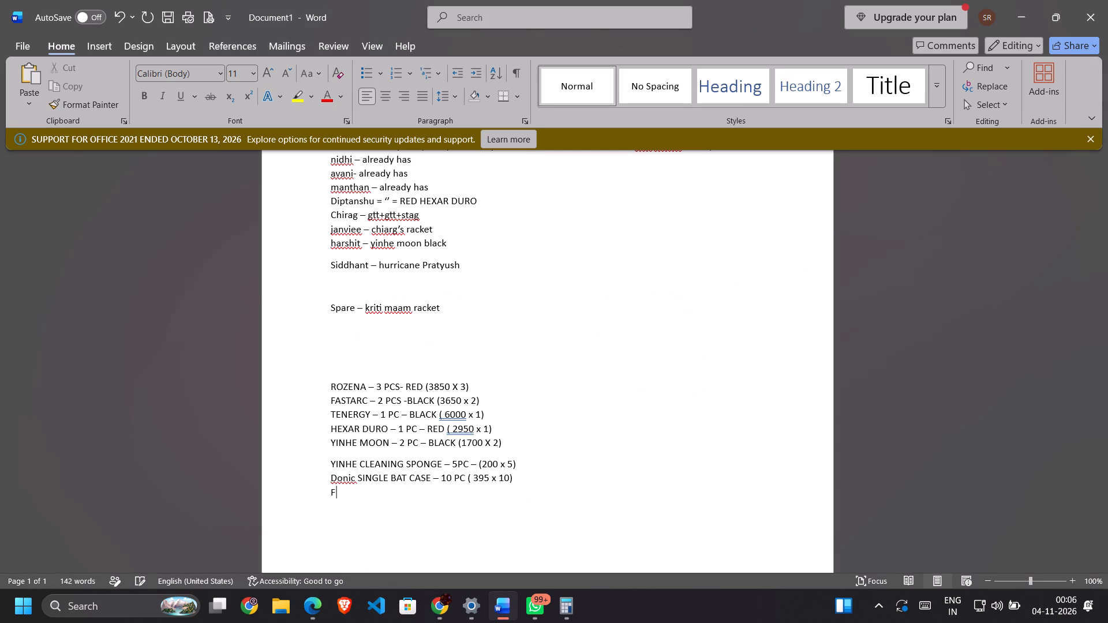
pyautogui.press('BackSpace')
# Go back to the store's "multiball" search results to look at the ball packs.
pyautogui.hotkey('alt', 'Tab')
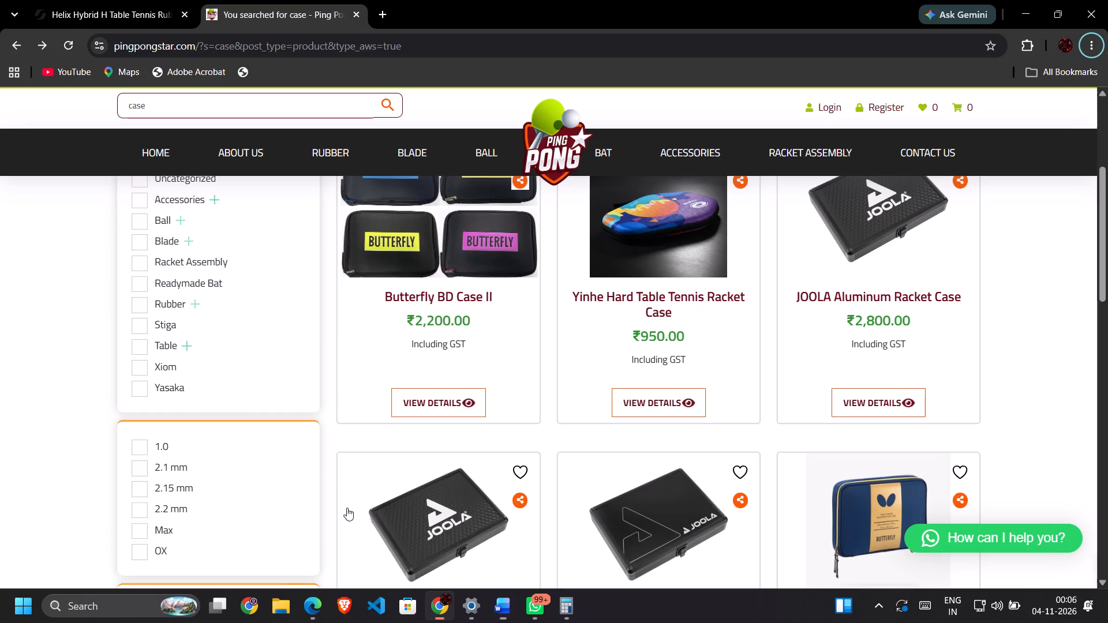
pyautogui.scroll(7, 386, 307)
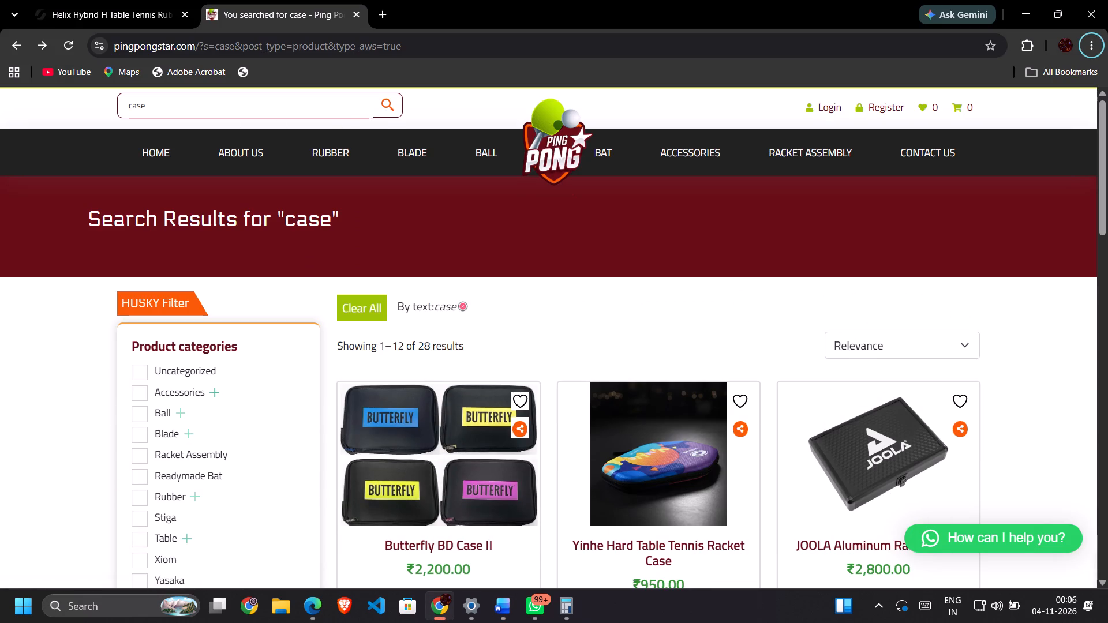
pyautogui.click(13, 48)
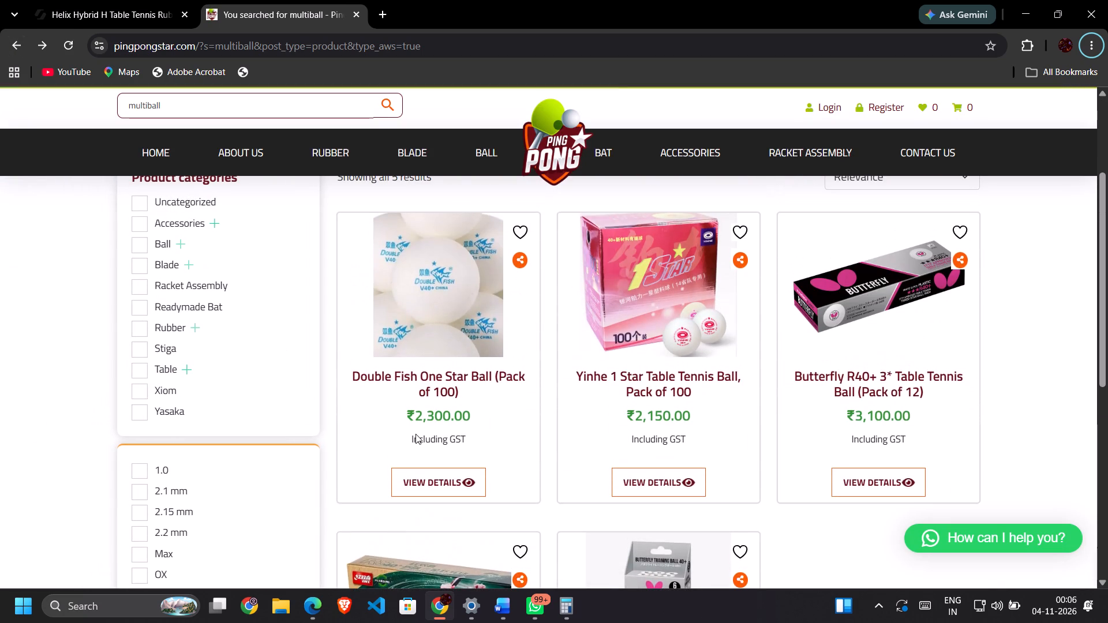
# Add "DOUBLE FISH MULTIBALL – 2 PACK" to the Word list below the Donic case entry.
pyautogui.hotkey('alt', 'Tab')
pyautogui.write('DOUBLE FISH MU')
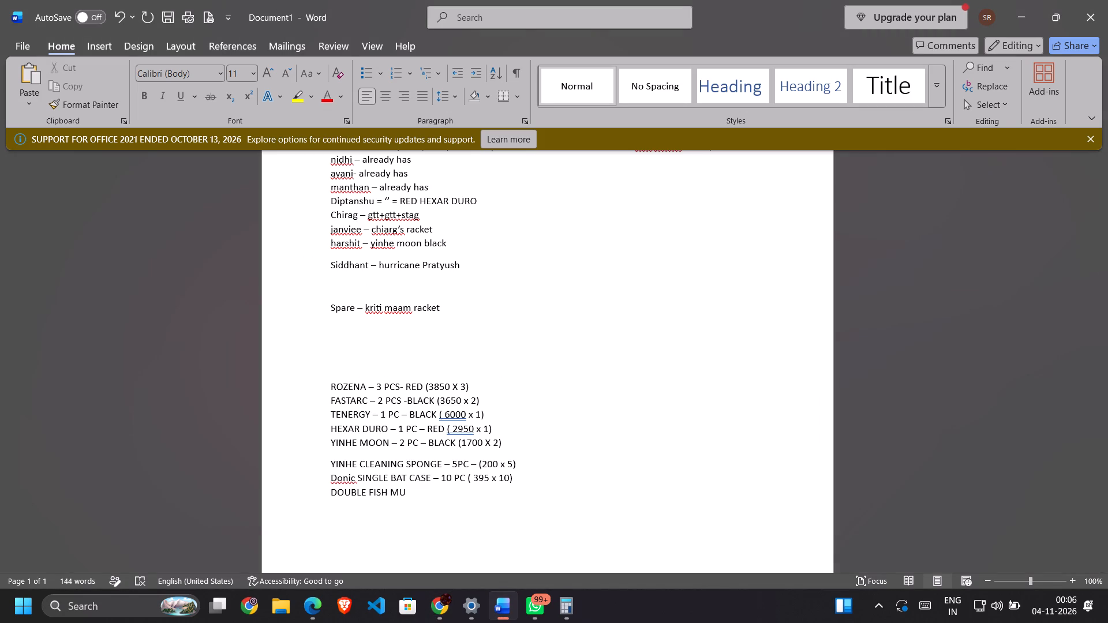
pyautogui.press('l')
pyautogui.write('TIBALL PACK F')
pyautogui.press('space')
pyautogui.press('BackSpace')
pyautogui.press('BackSpace')
pyautogui.press('BackSpace')
pyautogui.press('BackSpace')
pyautogui.press('BackSpace')
pyautogui.press('BackSpace')
pyautogui.press('BackSpace')
pyautogui.write('- 2 PACK')
pyautogui.press('space')
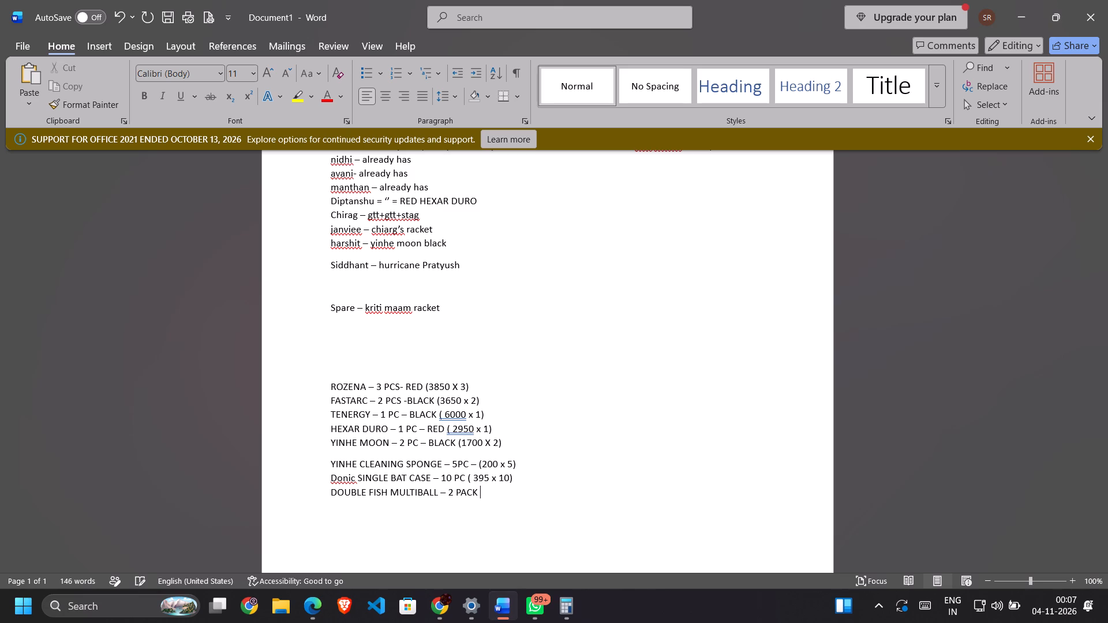
# Check the Double Fish pack's price in the store, complete the entry with "( 2300 x 2)", and start a new line.
pyautogui.write('(')
pyautogui.press('space')
pyautogui.hotkey('alt', 'Tab')
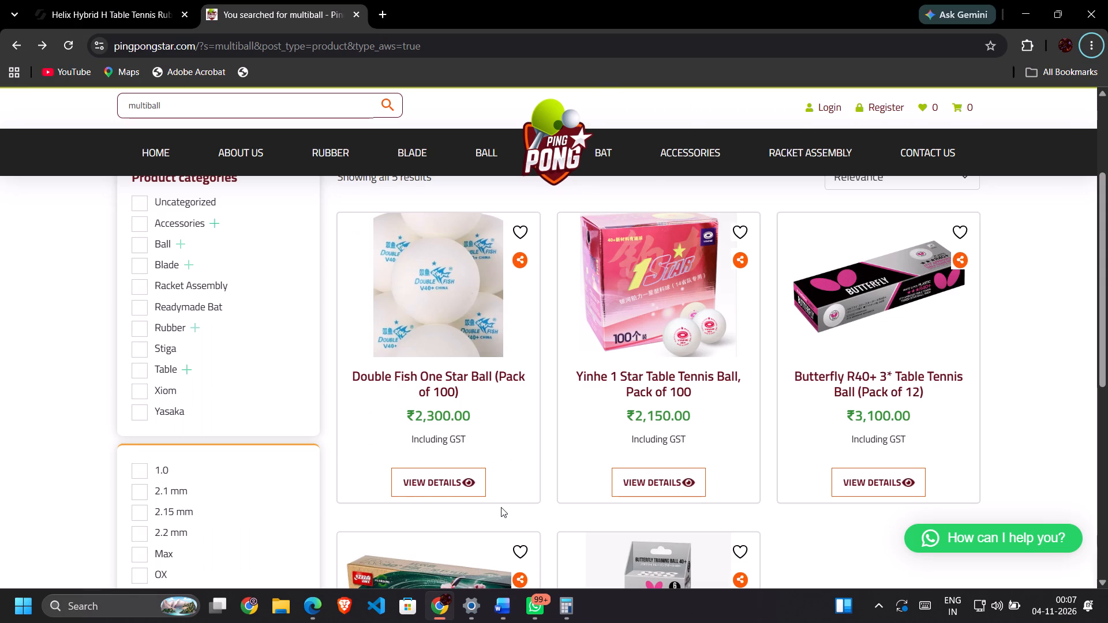
pyautogui.hotkey('alt', 'Tab')
pyautogui.write('2300')
pyautogui.press('space')
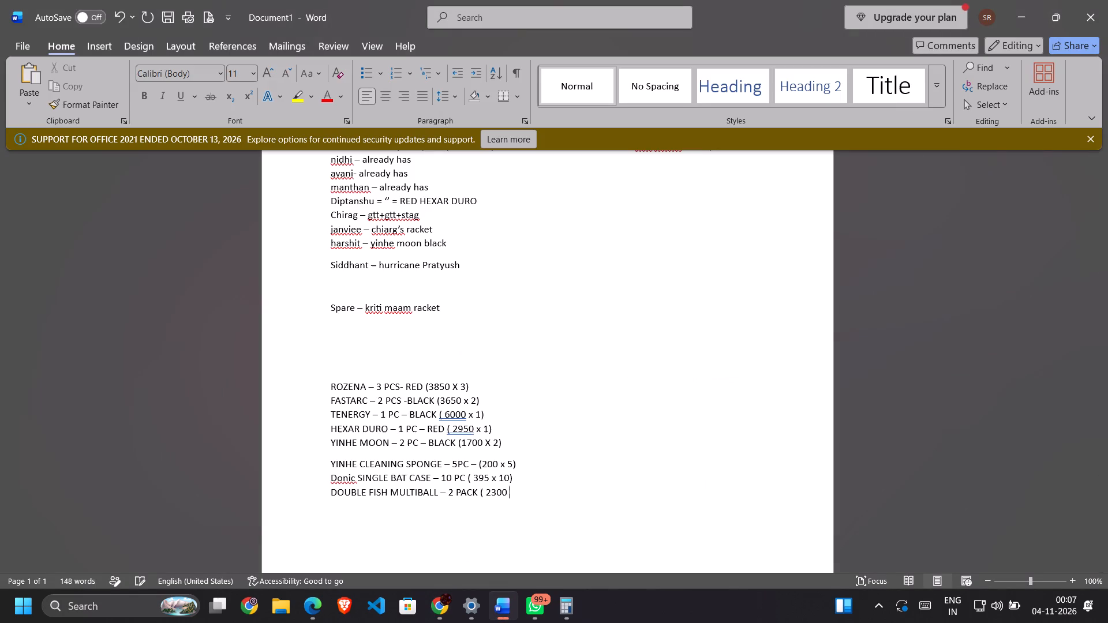
pyautogui.write('x 2)')
pyautogui.hotkey('shift', 'Return')
# Check the black and blue colour options on the store's Andro Hexer Duro page and return to the "tenergy" search results.
pyautogui.hotkey('alt', 'Tab')
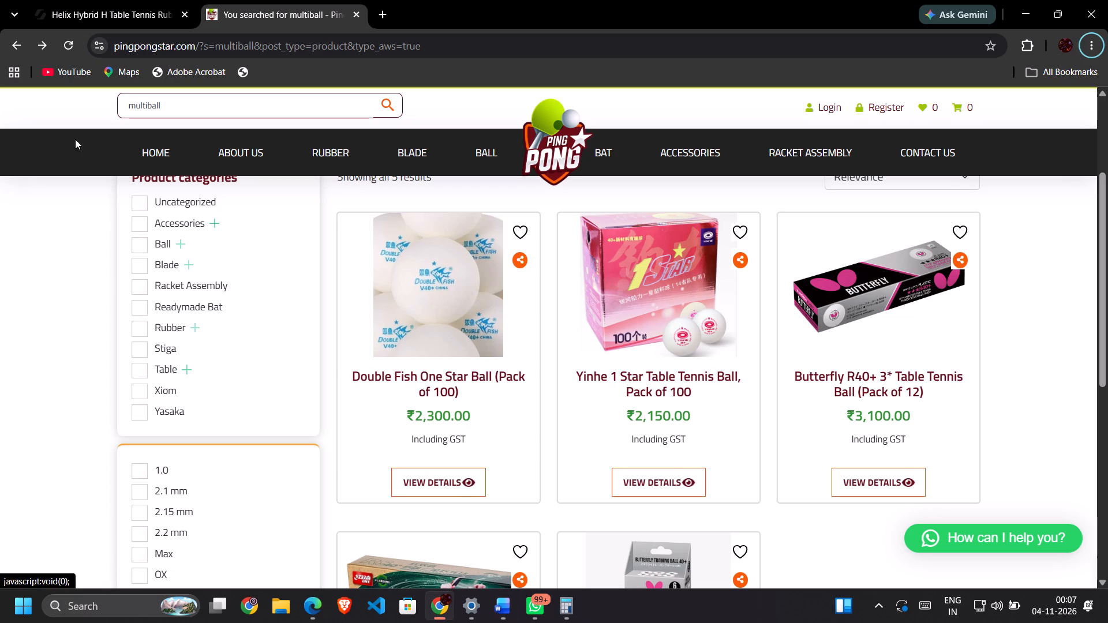
pyautogui.click(18, 45)
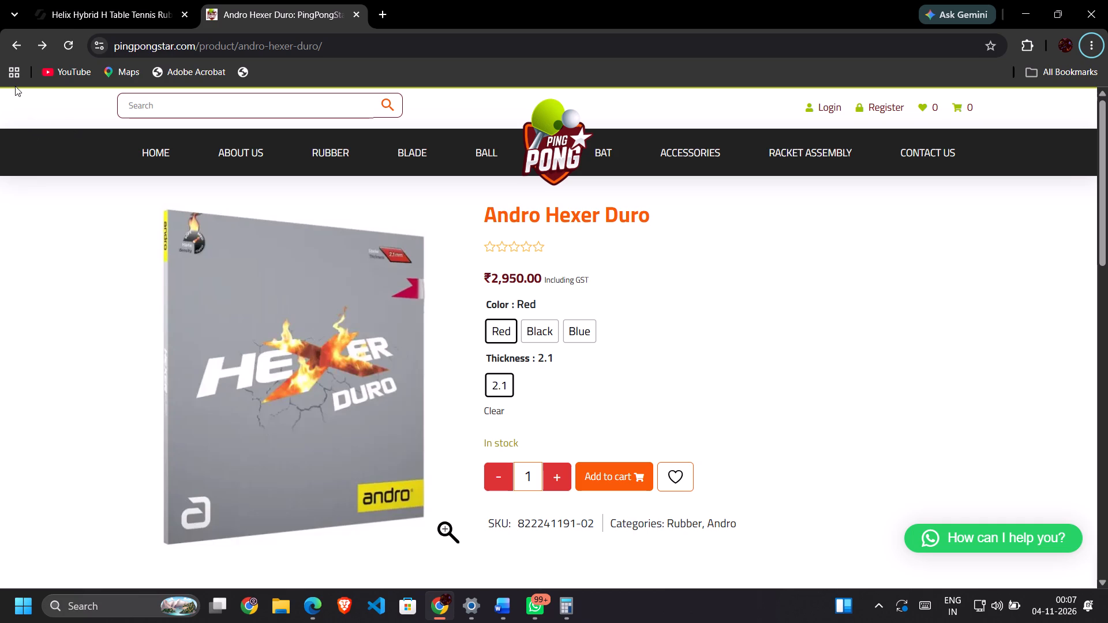
pyautogui.click(550, 329)
pyautogui.click(568, 329)
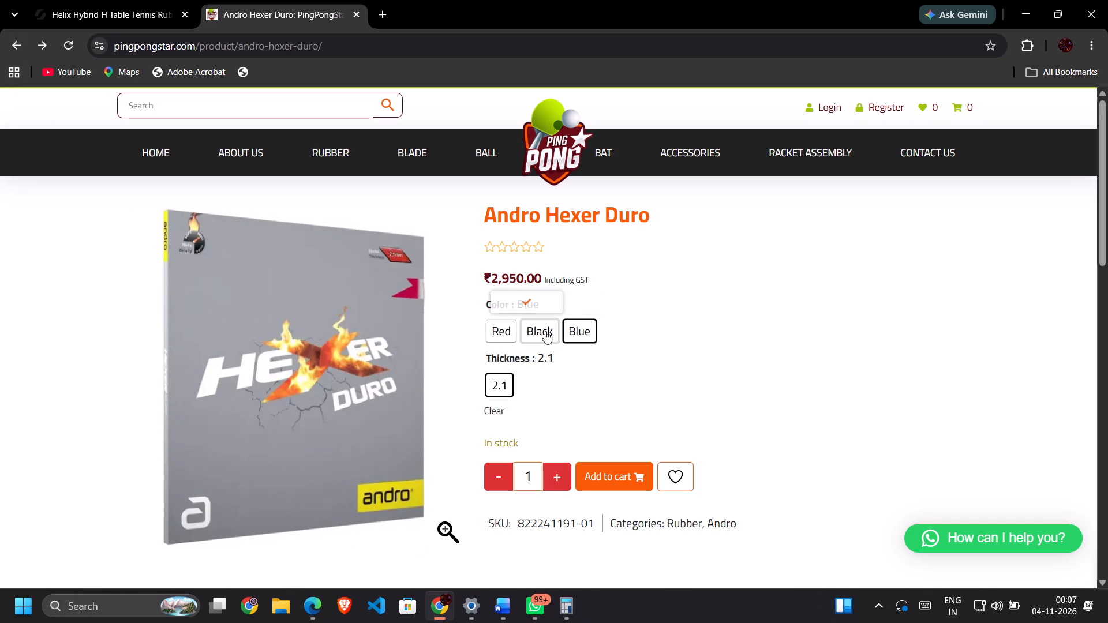
pyautogui.click(545, 331)
pyautogui.click(15, 46)
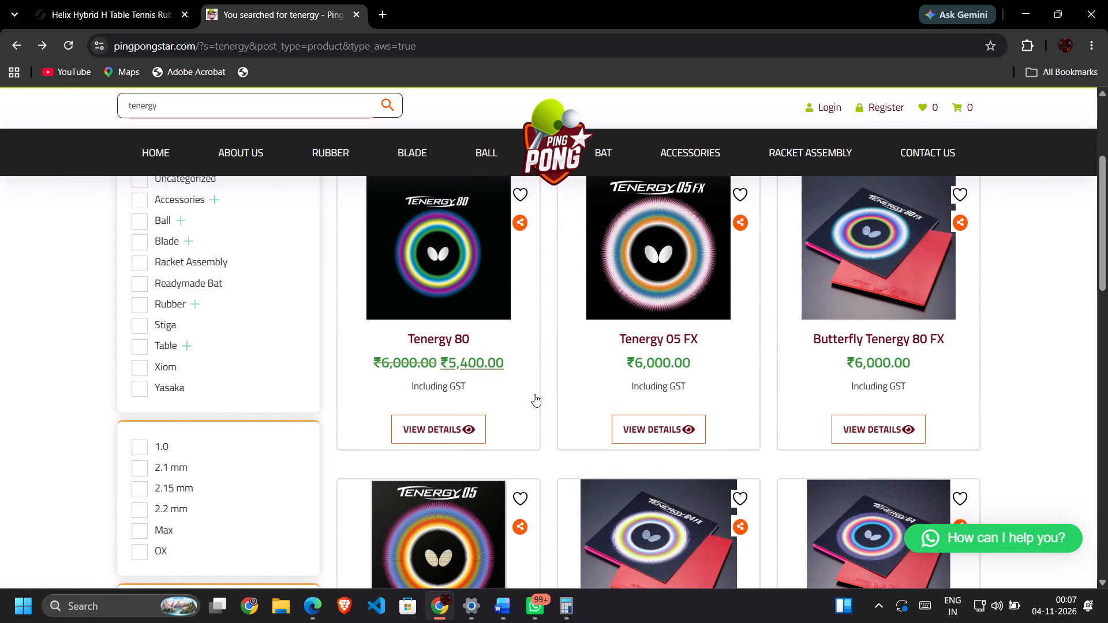
pyautogui.hotkey('alt', 'Tab')
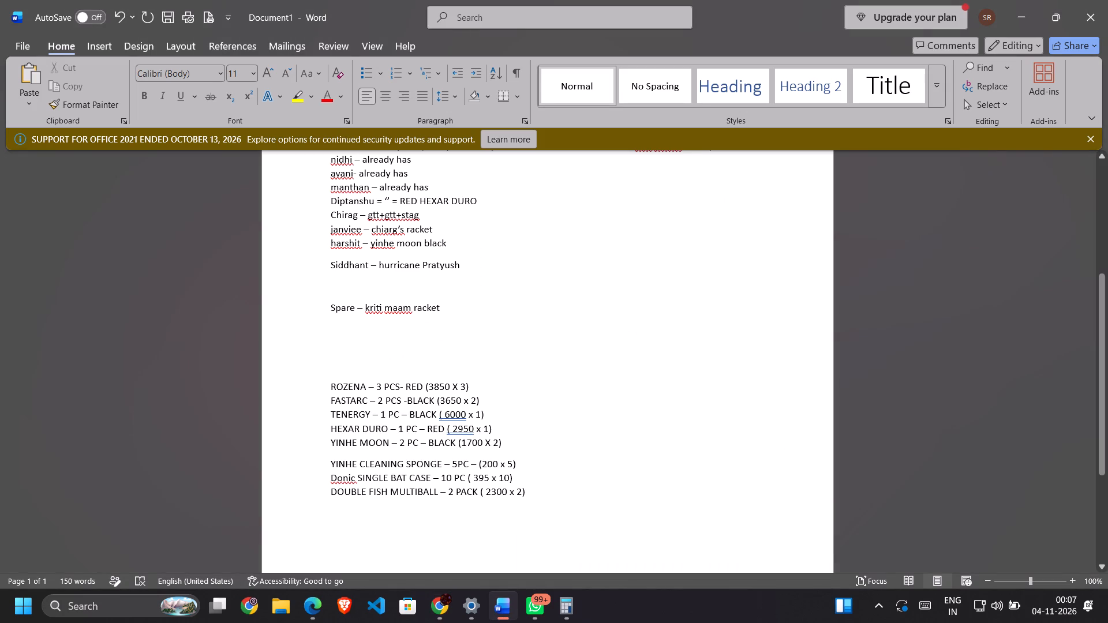